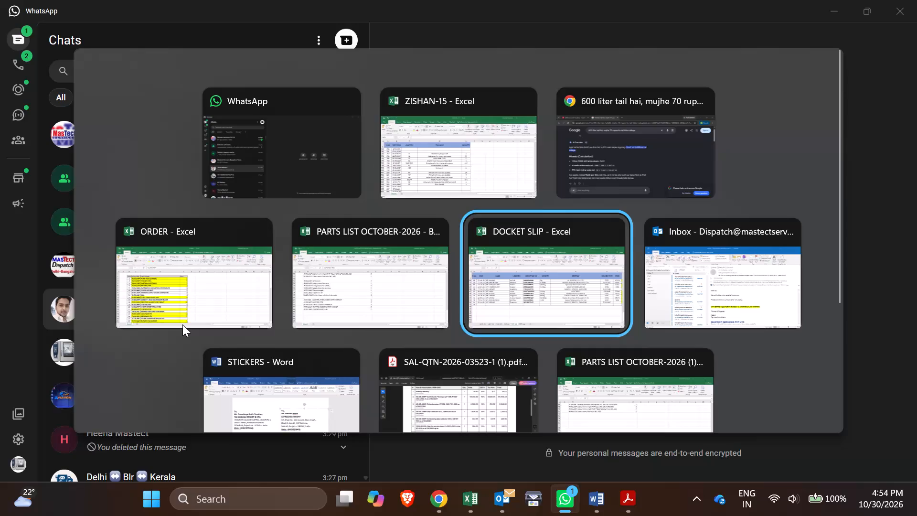
Switch to the DispatcH RecordS workbook in Excel and save it.
key(alt+Down)
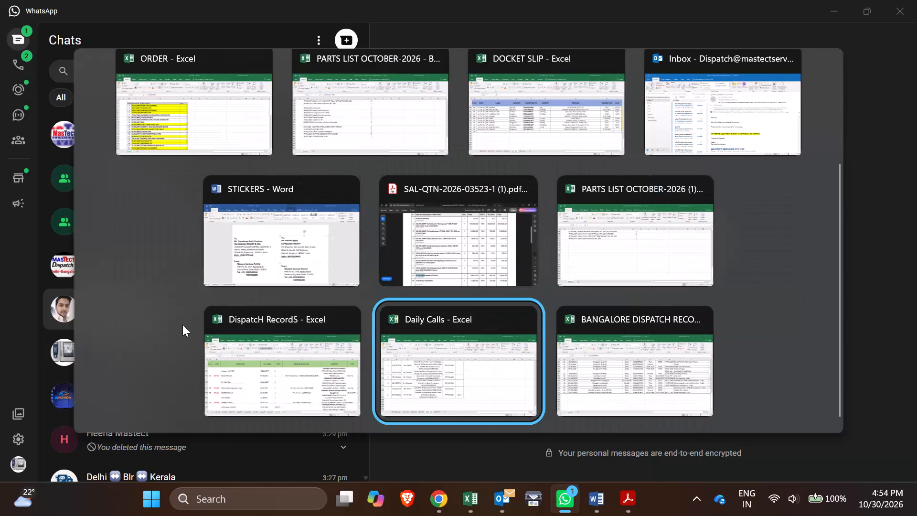
key(alt+Left)
click(294, 368)
key(ctrl+s)
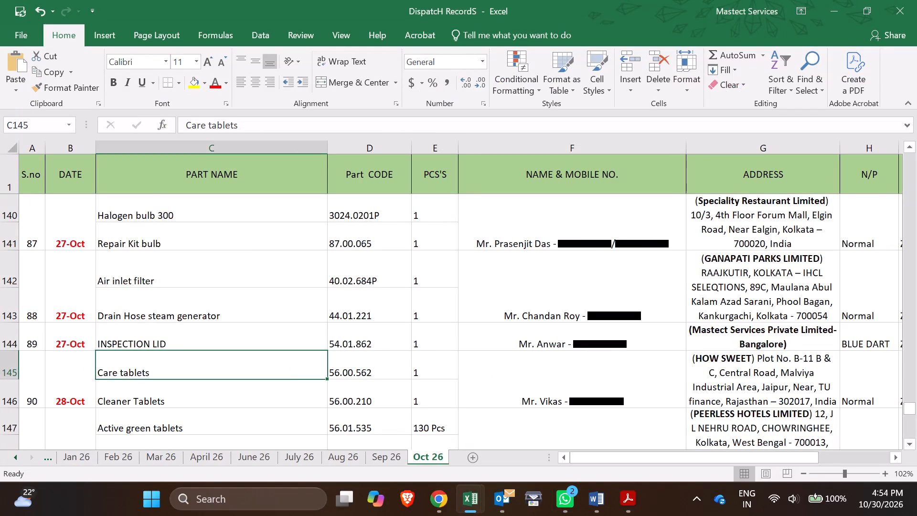
Enter serial number 96 in the first empty row, row 157, of the Oct 26 sheet.
scroll(294, 368, down, 9)
scroll(294, 368, up, 3)
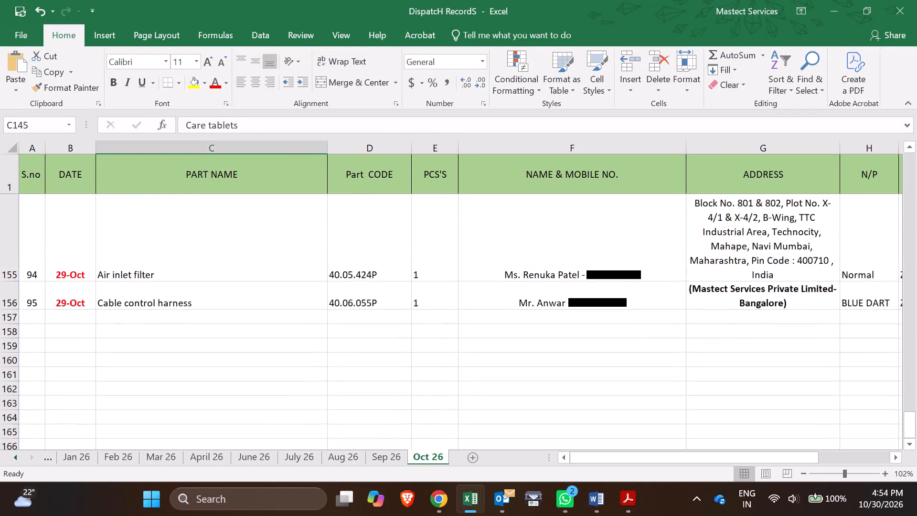
click(37, 329)
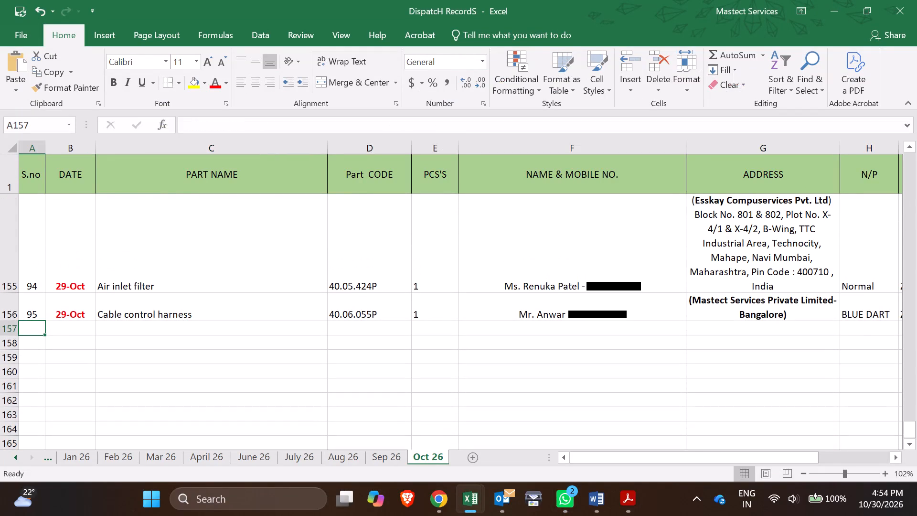
key(9)
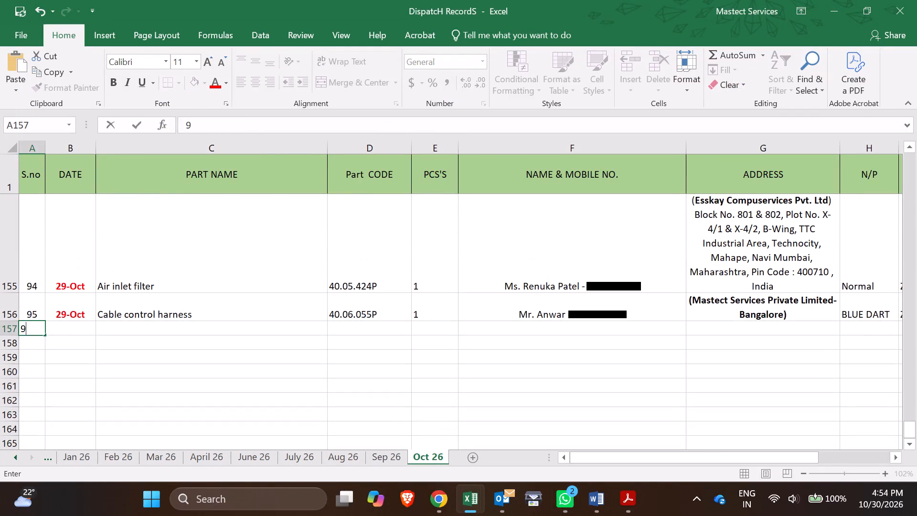
key(6)
key(Return)
Fill the date down from the row above into row 157, change it to 10/30/2026, and save the workbook.
key(Up)
key(Right)
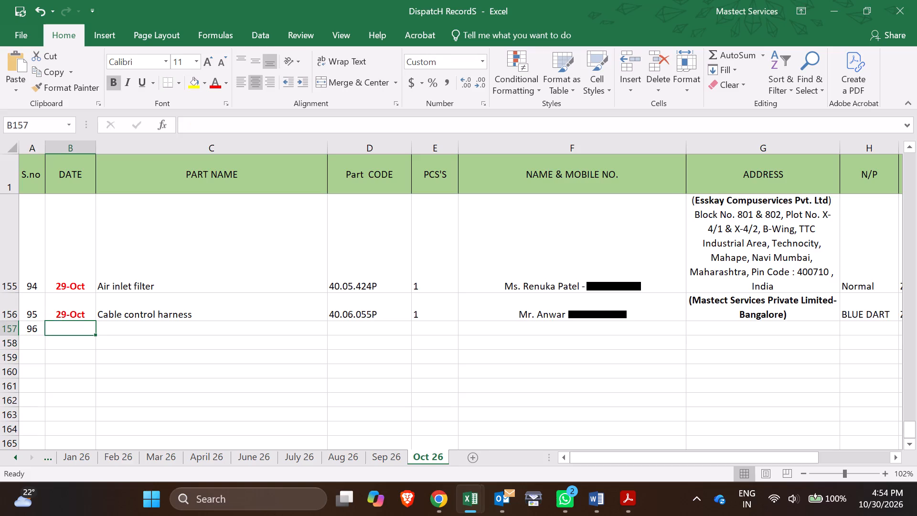
key(ctrl+d)
key(ctrl+s)
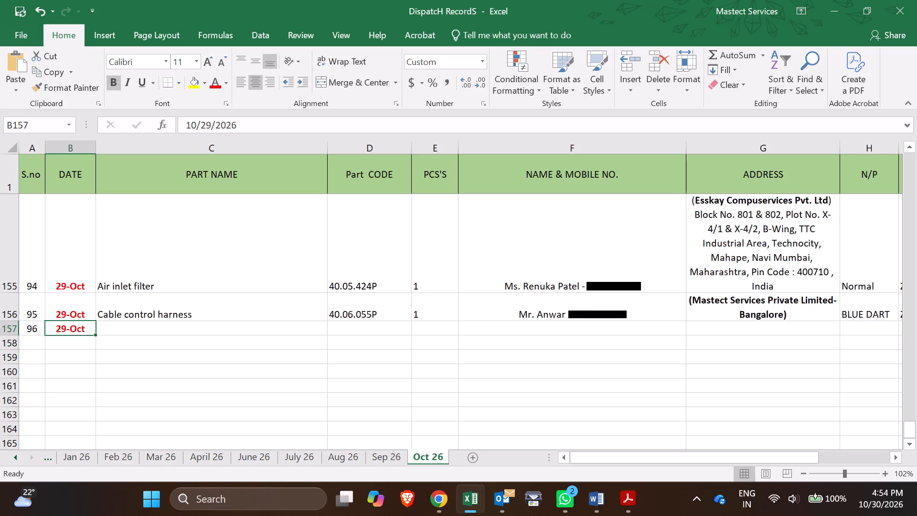
click(210, 125)
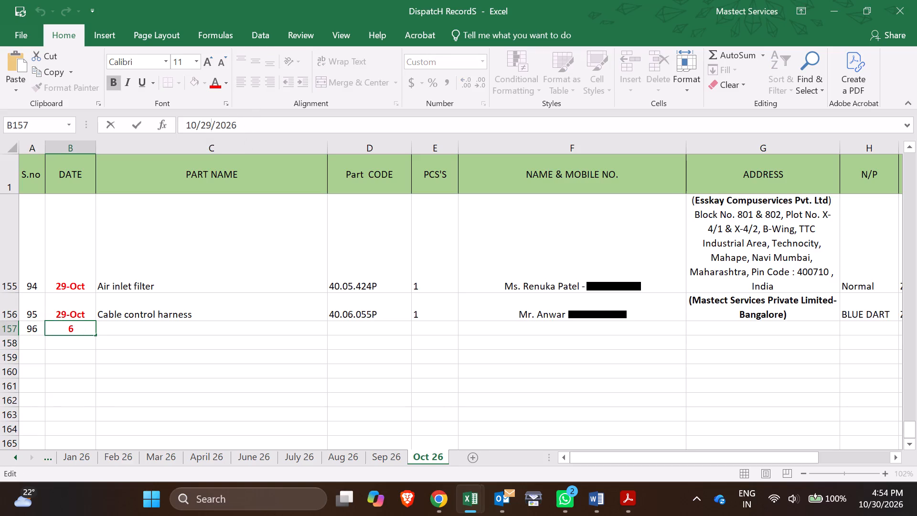
key(BackSpace)
key(BackSpace)
text(30)
key(Return)
key(Up)
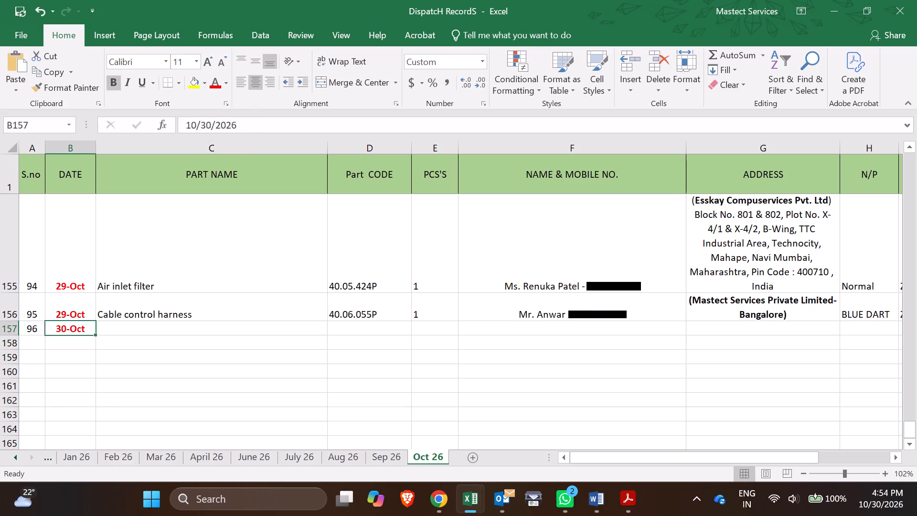
key(Right)
key(ctrl+s)
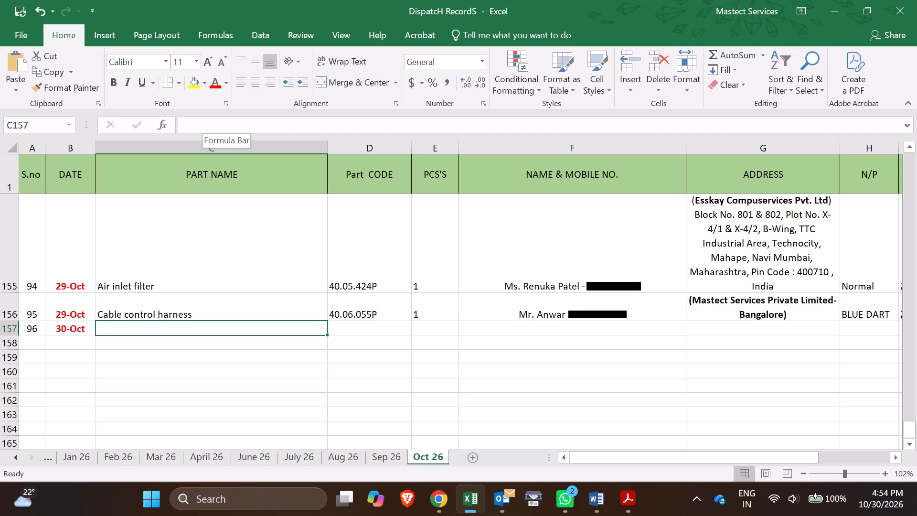
key(ctrl+s)
Enter "Solid state relais" as the part name in row 157.
text(Slokid)
key(BackSpace)
key(BackSpace)
key(BackSpace)
key(BackSpace)
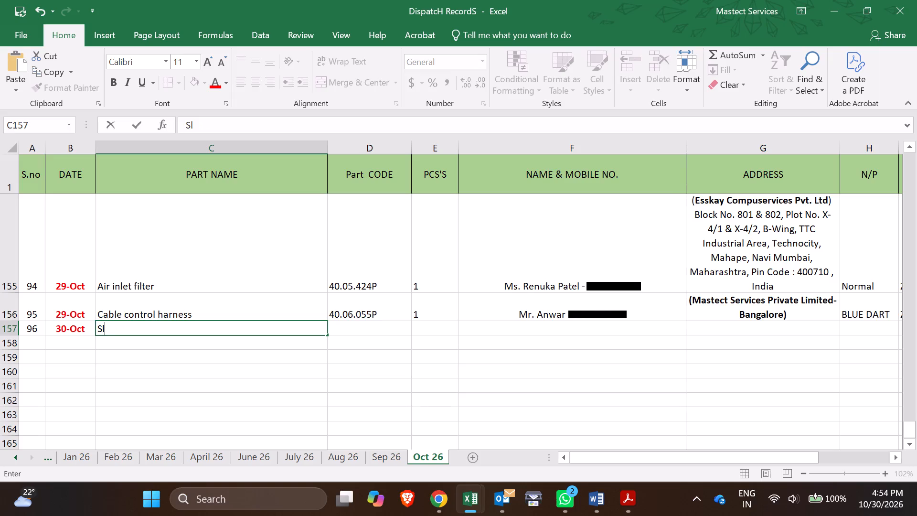
key(BackSpace)
text(oli)
text(d)
key(space)
text(sa)
key(BackSpace)
text(ta)
text(te)
key(space)
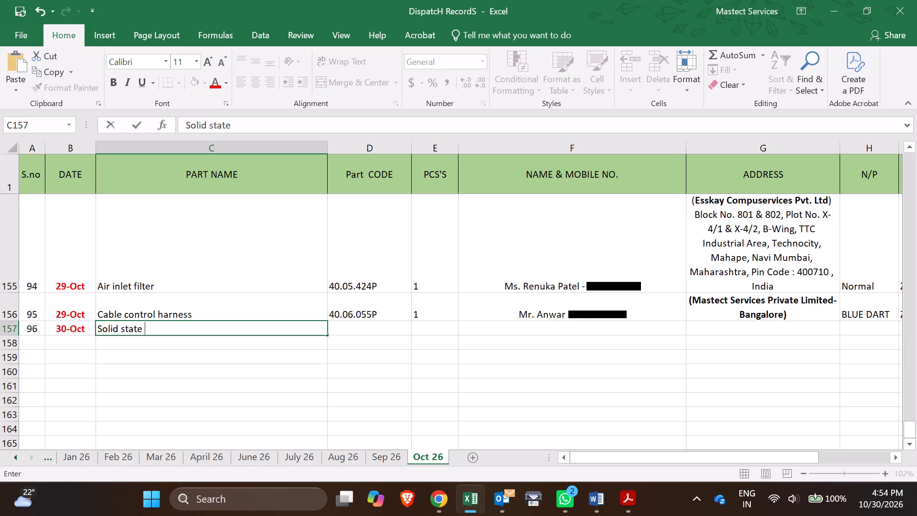
text(rela)
text(is)
key(Return)
Enter part code 40.00.453P and quantity 1 for the Solid state relais entry, and save the workbook.
key(Up)
key(Right)
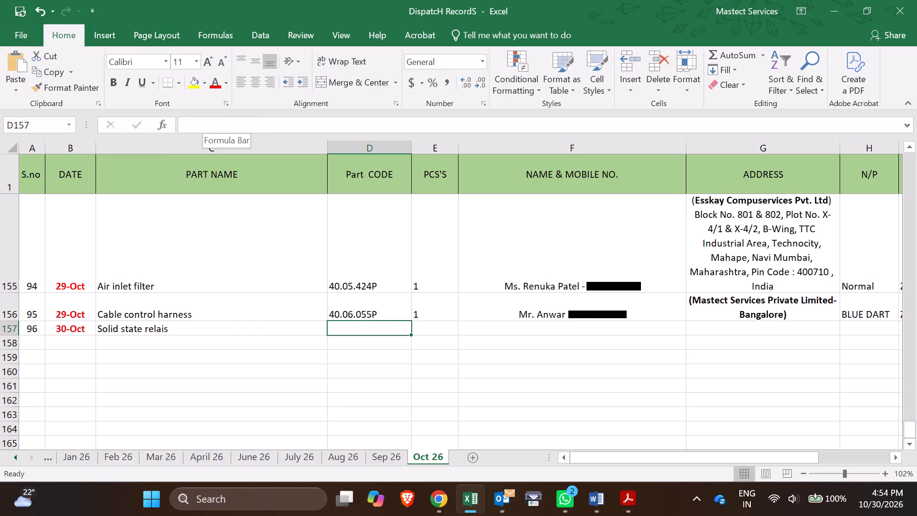
text(40.00.)
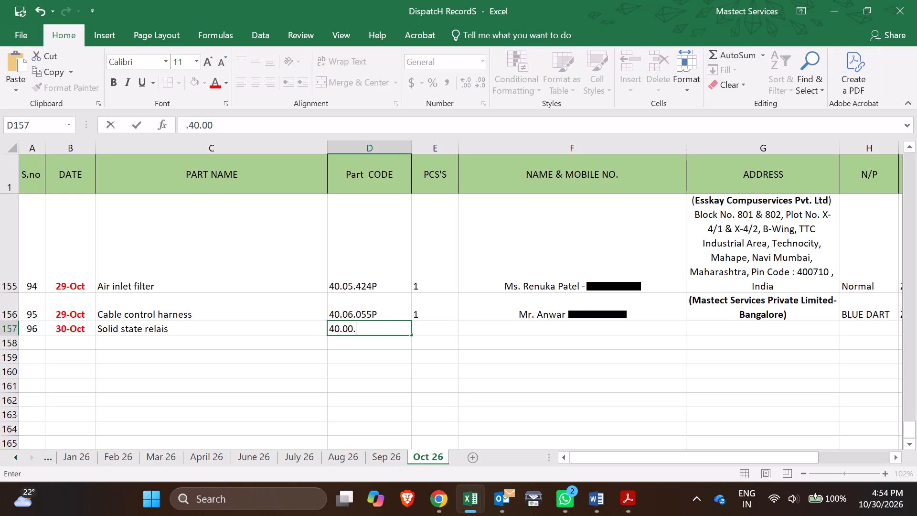
text(453P)
key(Return)
key(Up)
key(Right)
key(1)
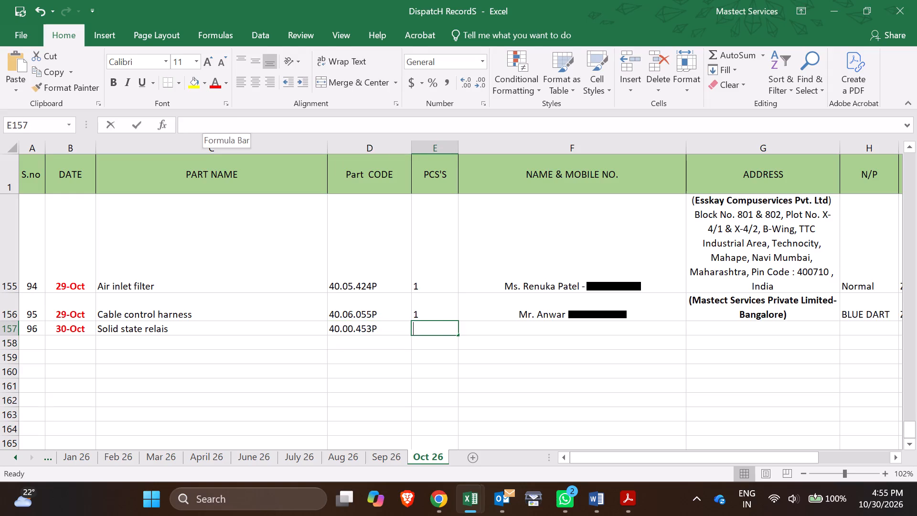
key(Return)
key(Left)
key(Left)
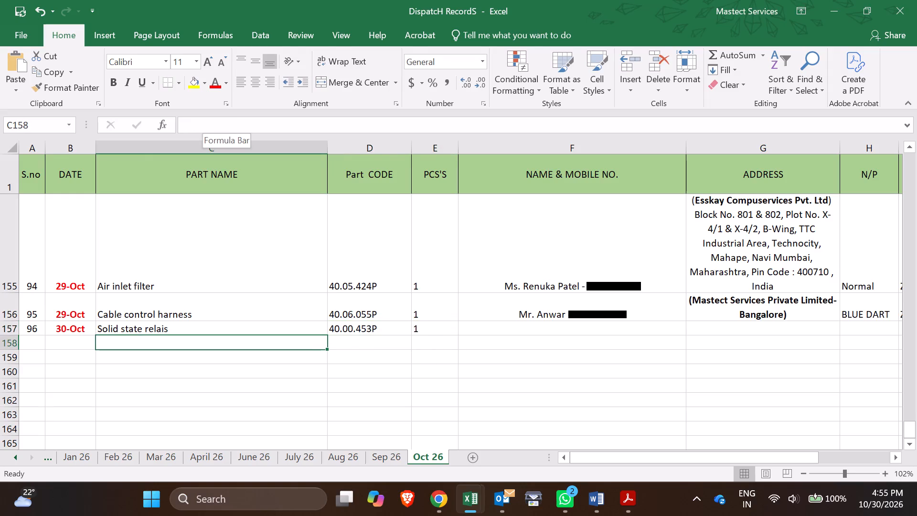
key(ctrl+s)
Enter "Dry up protector" as the part name in row 158.
text(Drt)
key(BackSpace)
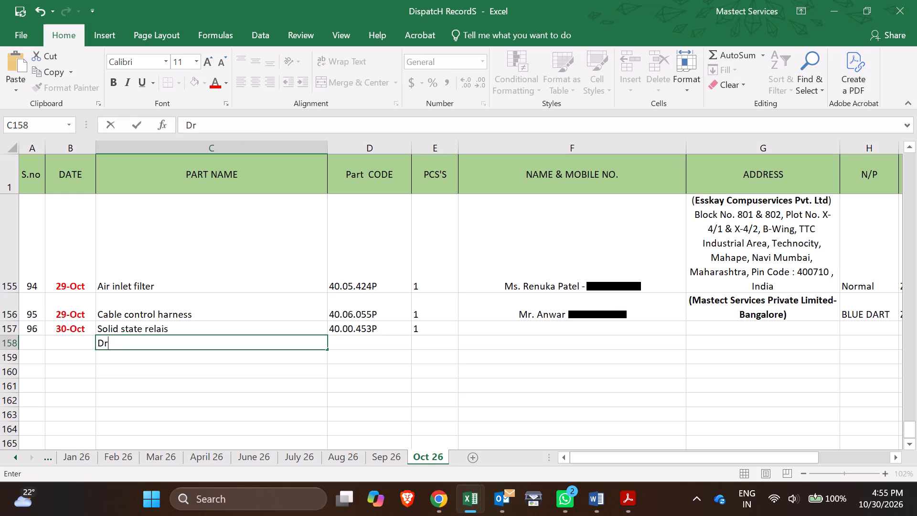
text(y)
key(space)
key(y)
key(BackSpace)
text(up)
key(space)
text(pro)
key(p)
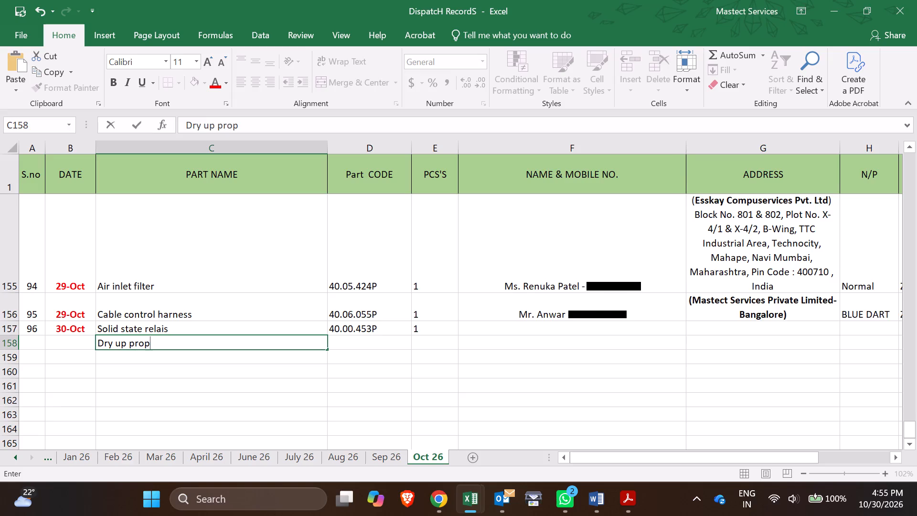
key(BackSpace)
text(tec)
text(tor)
key(Return)
Enter part code 40.01.329S and quantity 1 for the Dry up protector entry, and save the workbook.
key(Up)
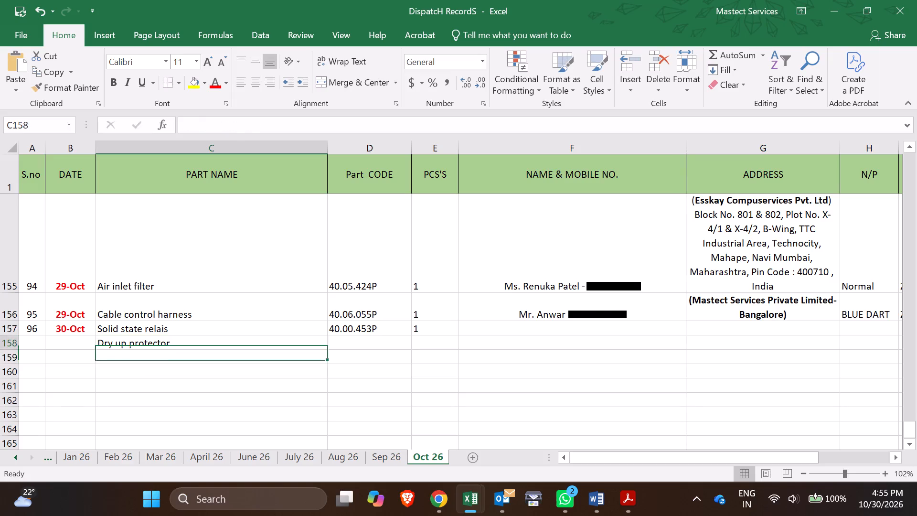
key(Right)
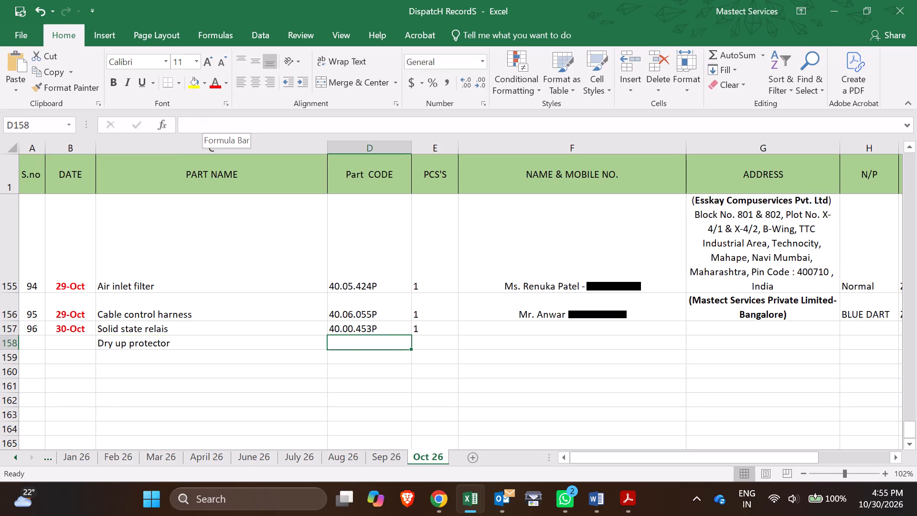
text(4001.)
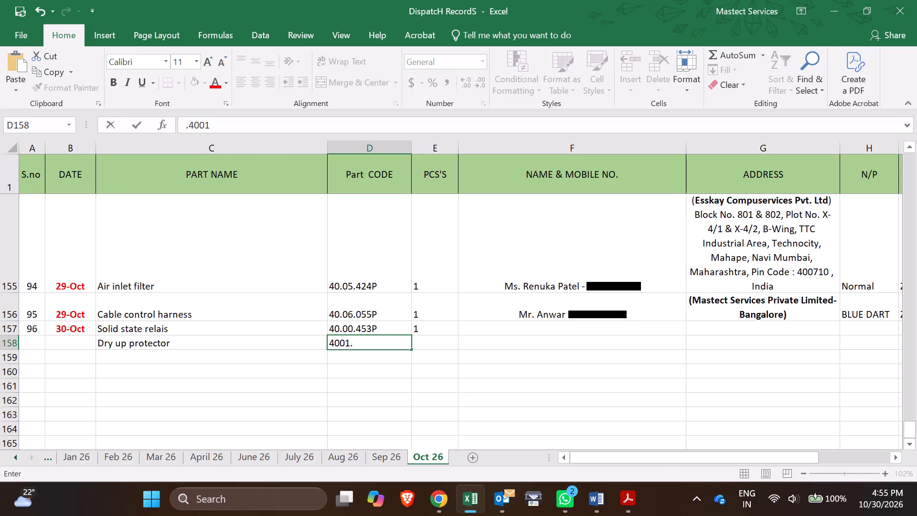
key(BackSpace)
key(BackSpace)
key(BackSpace)
text(.01.)
text(329S)
key(Return)
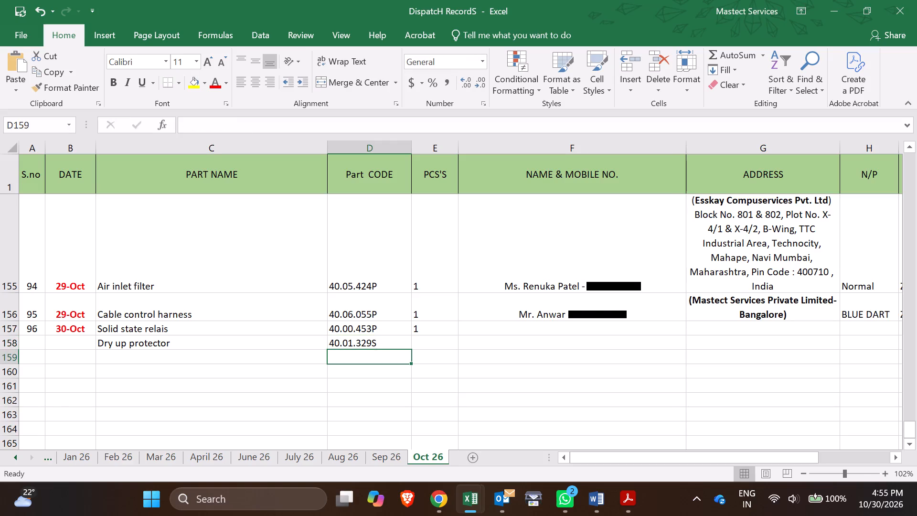
key(Up)
key(Right)
key(1)
key(Return)
key(Left)
key(Left)
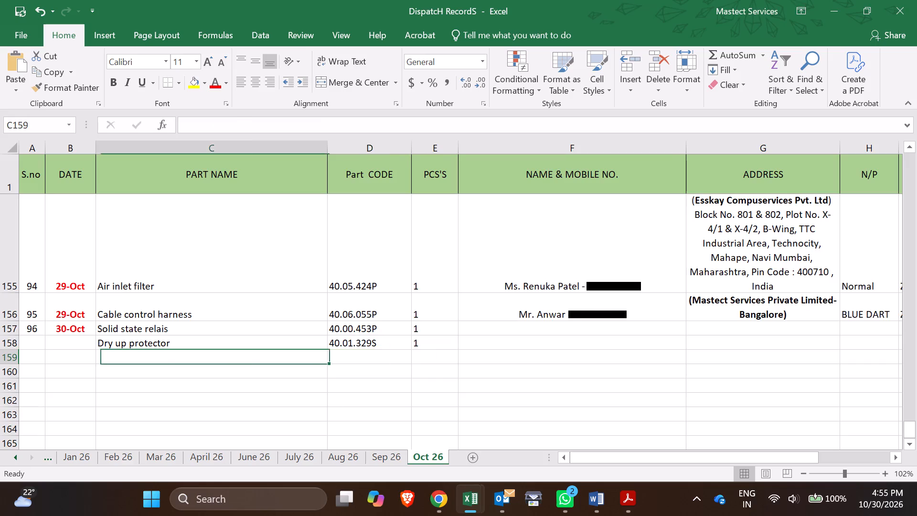
key(ctrl+s)
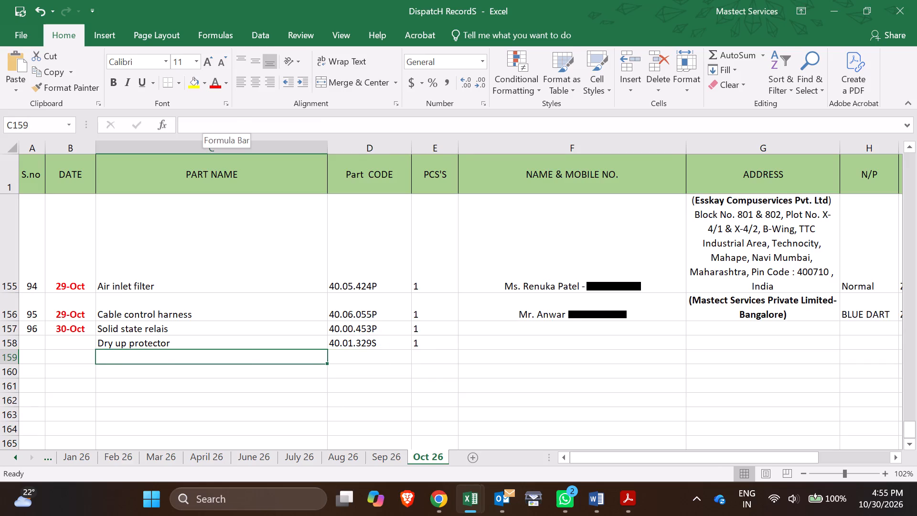
Enter "Air inlet filter" as the part name in row 159.
text(Air)
key(space)
text(inl)
key(Return)
Enter part code 40.02.684P and quantity 1 for the Air inlet filter entry in row 159.
key(Up)
key(Right)
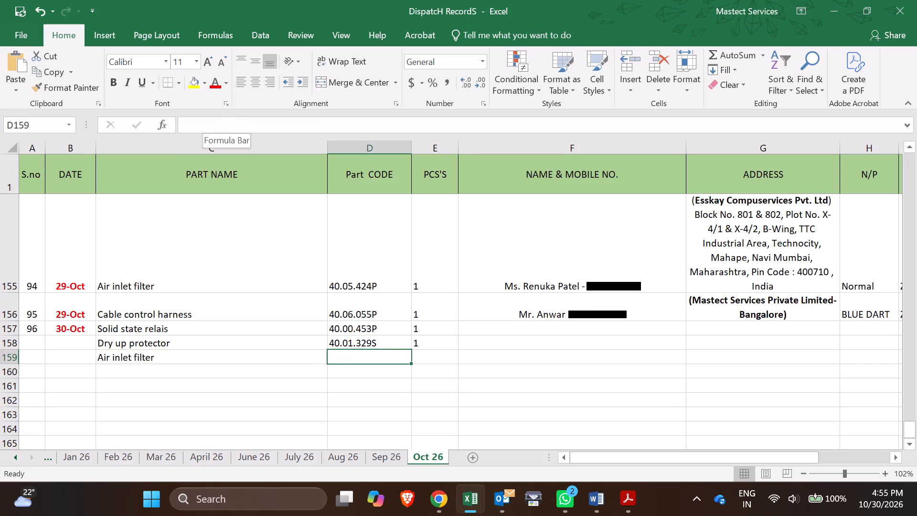
text(40.02.)
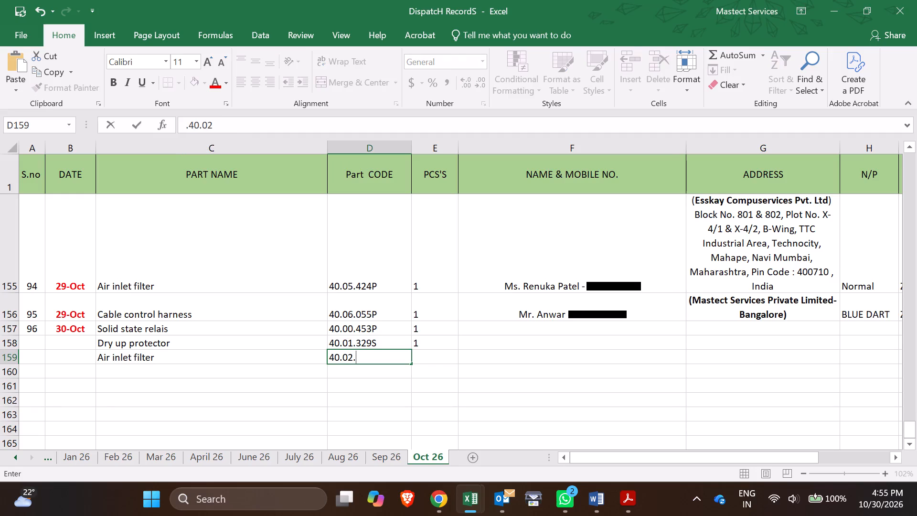
text(684)
key(shift+p)
key(Return)
key(Up)
key(Right)
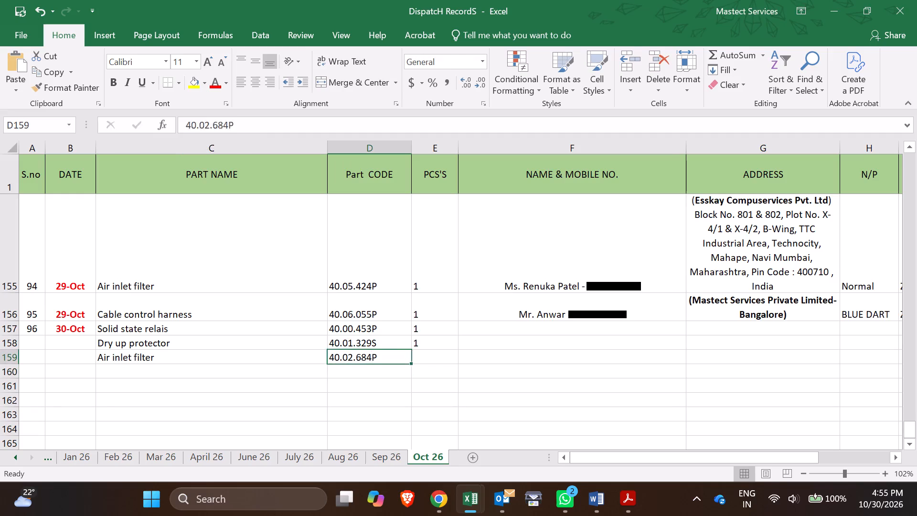
key(1)
key(Return)
Enter "Retrofit Kit Screw" as the part name in row 160.
key(Left)
key(Left)
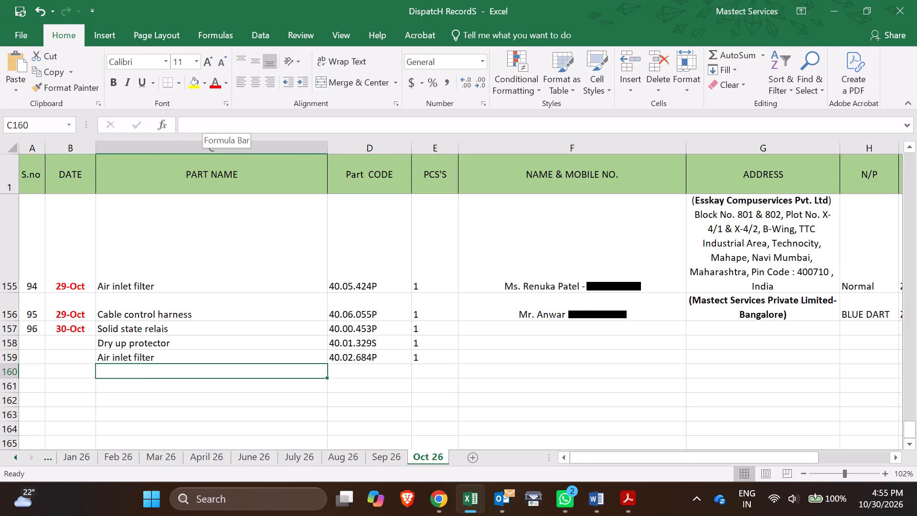
text(Re)
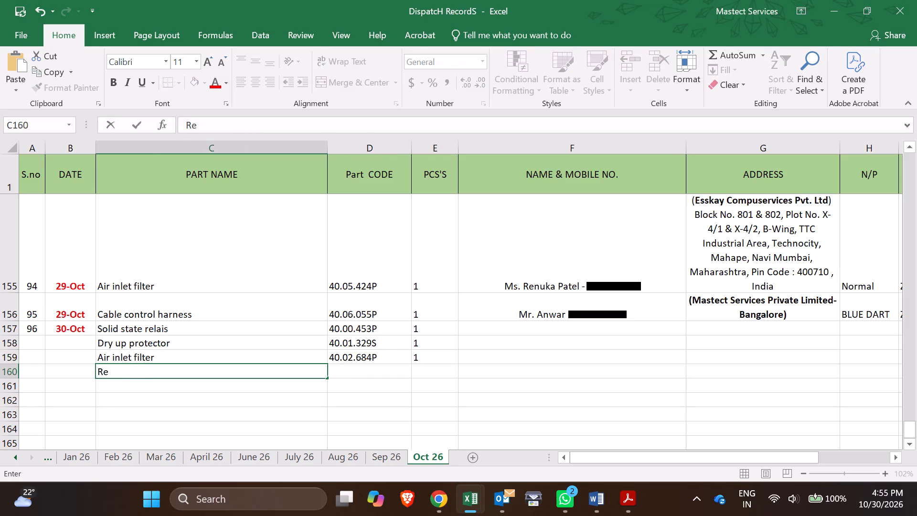
text(tro)
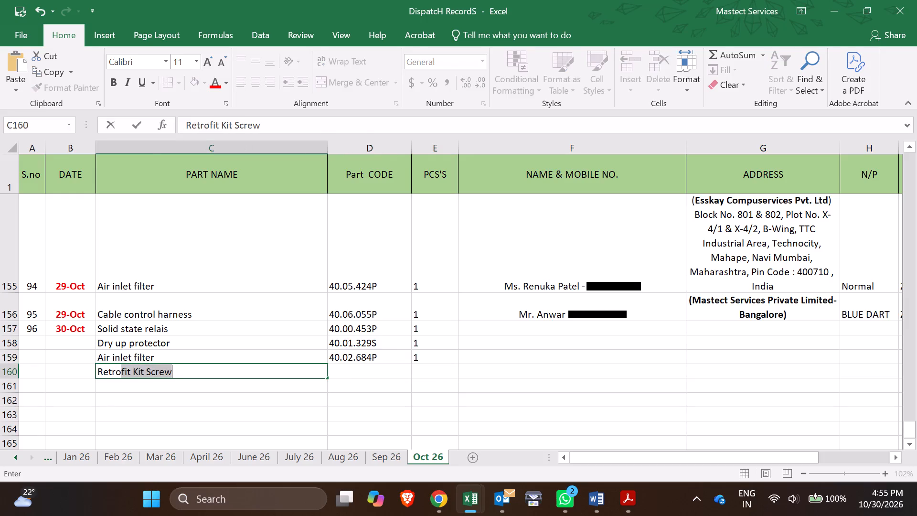
key(Return)
Enter part code 8720.1571 and quantity 1 for the Retrofit Kit Screw entry in row 160.
key(Up)
key(Right)
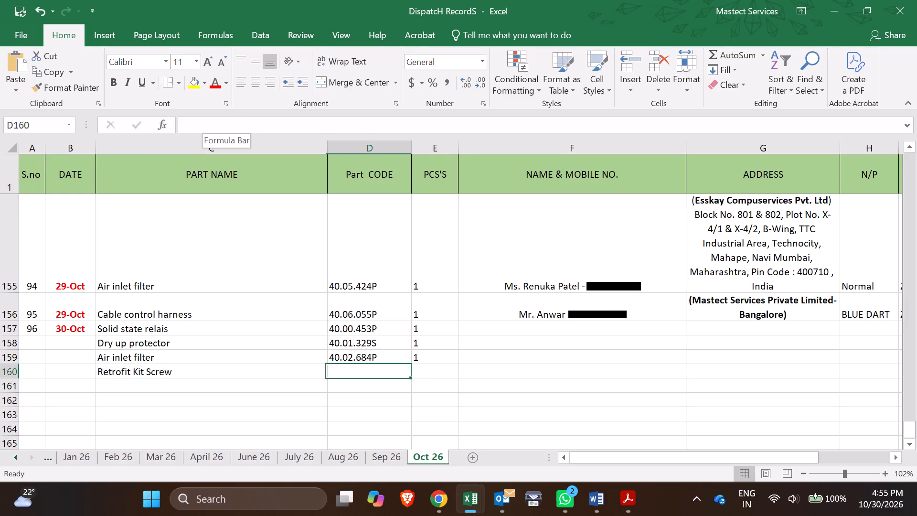
text(87)
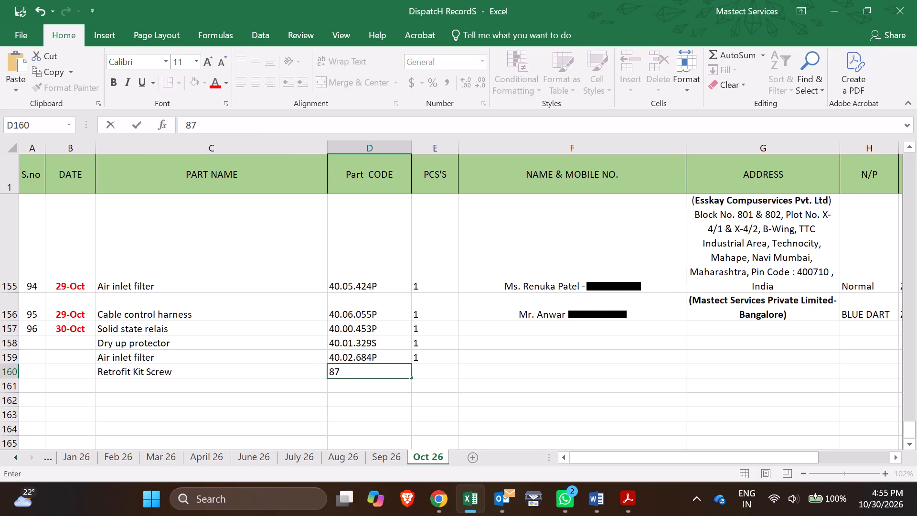
text(20)
key(period)
text(1571)
key(Return)
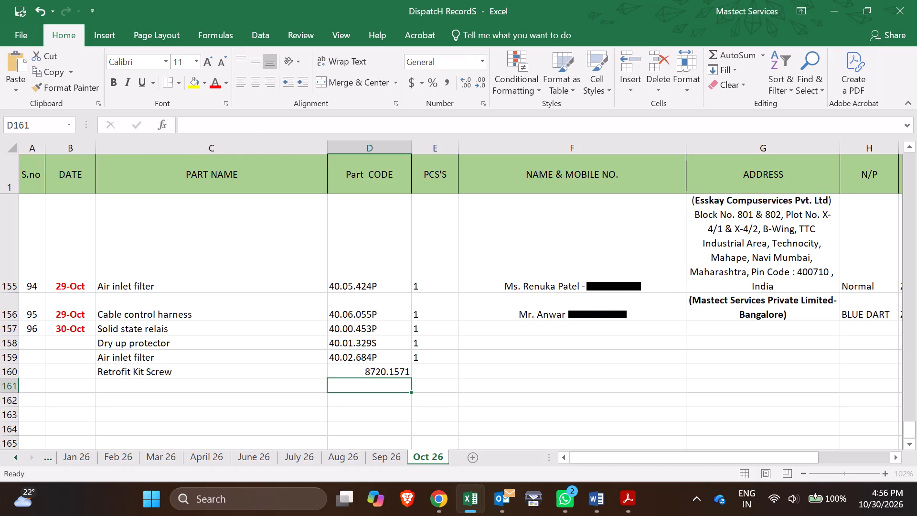
key(Up)
key(Right)
key(1)
key(Return)
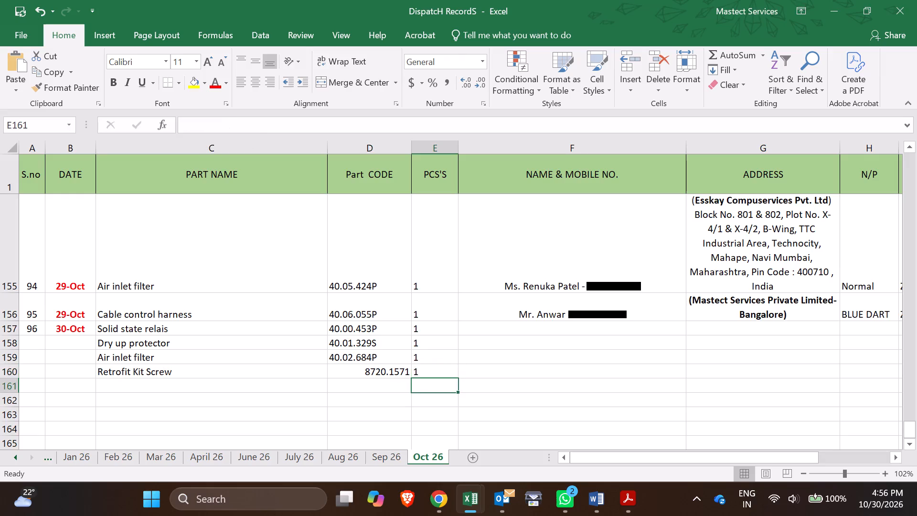
Left-align the Retrofit Kit Screw part code in row 160.
key(Left)
key(Up)
click(241, 85)
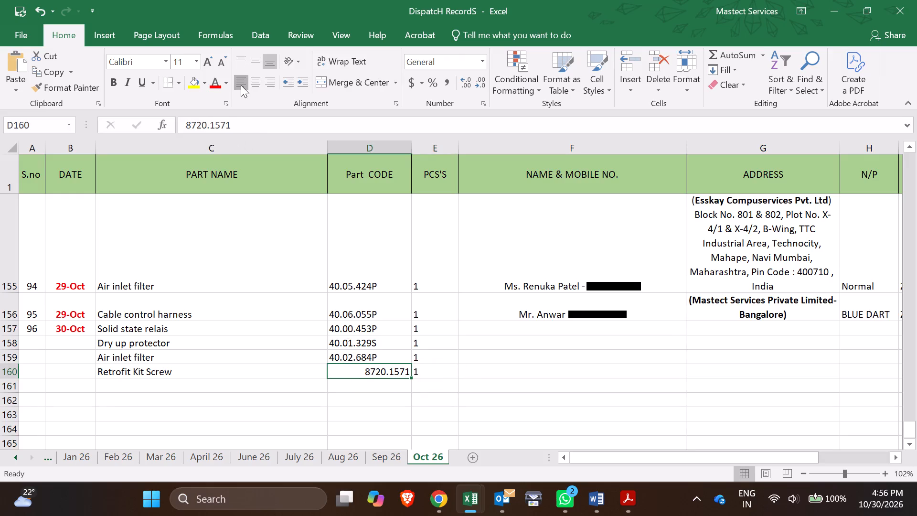
Enter "Spring U-bolt" as the part name in row 161.
key(Left)
key(Down)
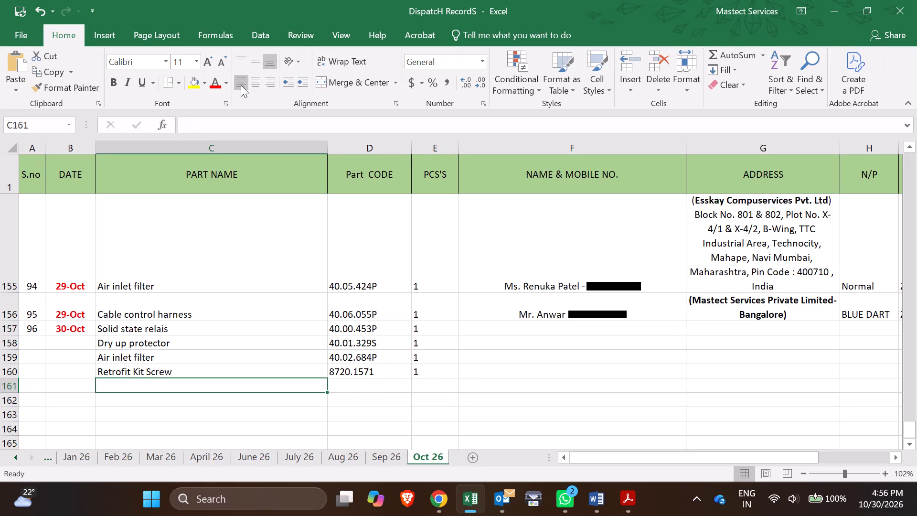
text(Spring)
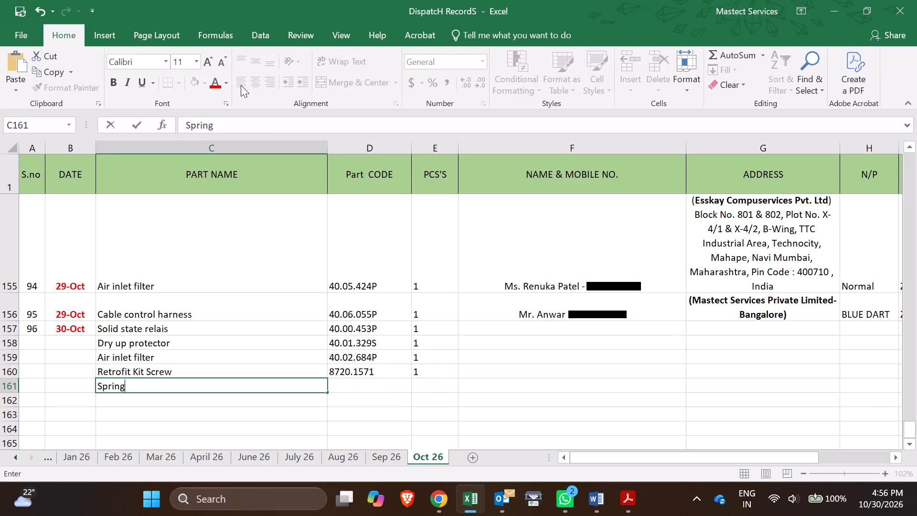
key(space)
text(U-bolt)
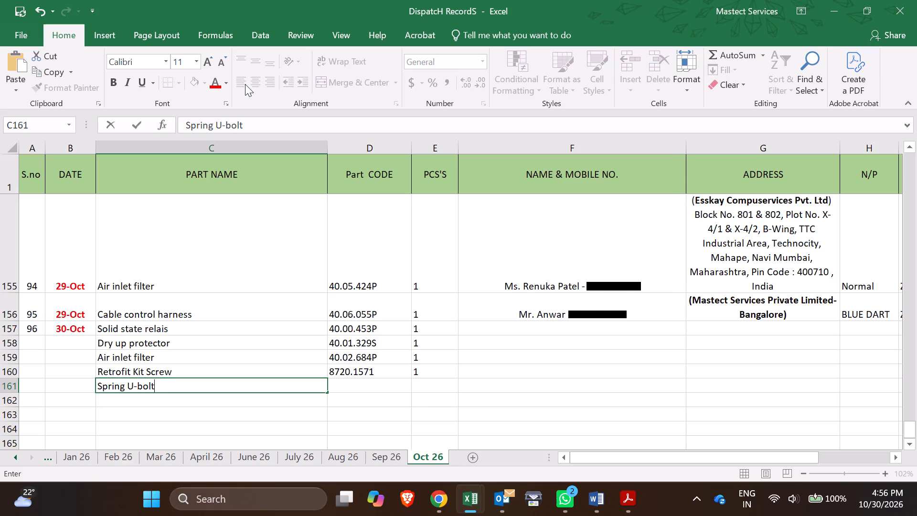
key(Return)
Enter part code 24.02.761P and quantity 1 for the Spring U-bolt entry, and save the workbook.
key(Up)
key(Right)
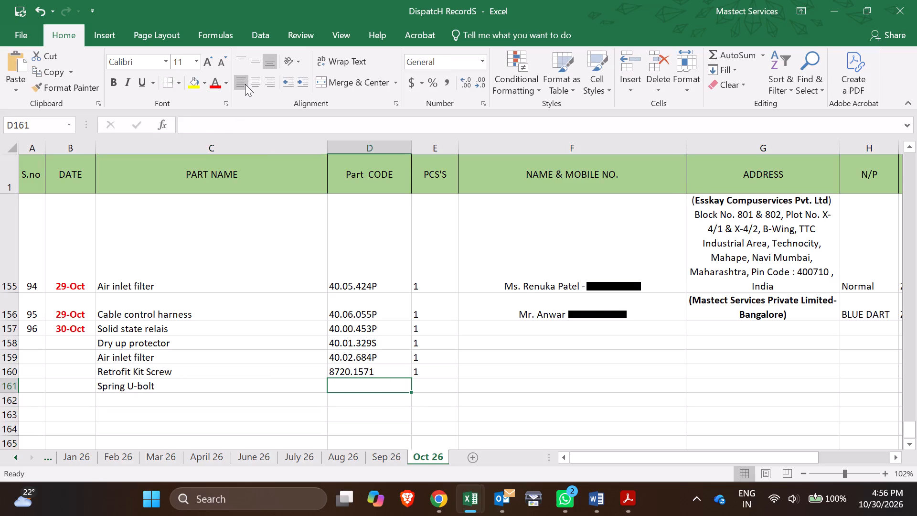
text(24.)
text(02.)
text(761)
key(shift+p)
key(Return)
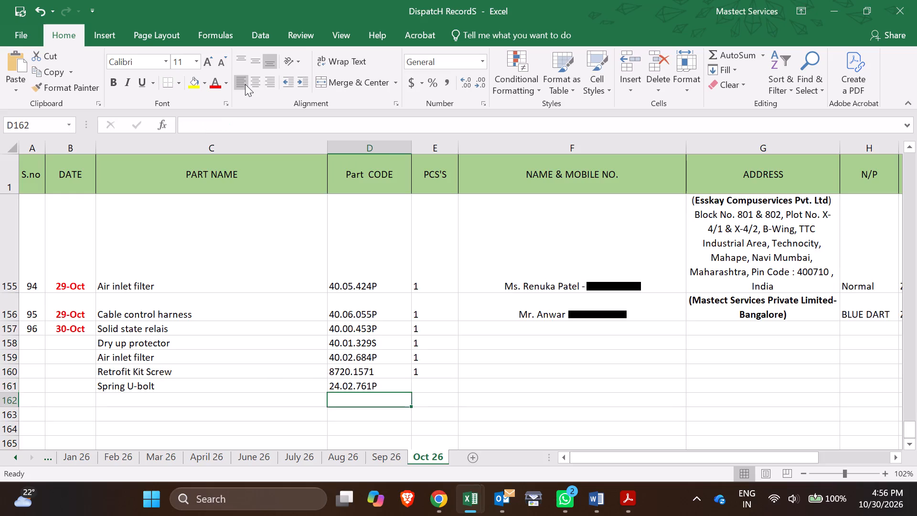
key(Up)
key(Right)
key(1)
key(Return)
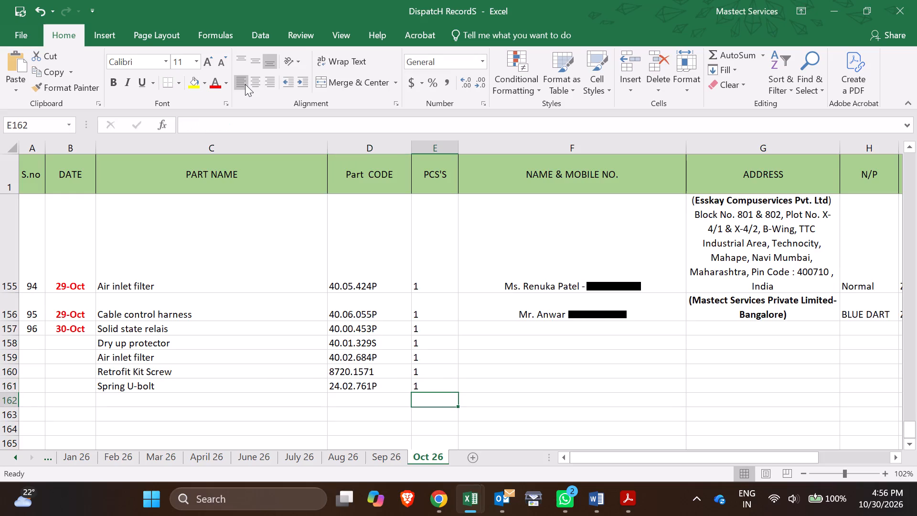
key(ctrl+s)
Merge and center the NAME & MOBILE NO. cells of entry 96 across rows 157 to 161.
key(Up)
key(Up)
key(Up)
key(Up)
key(Up)
key(Right)
key(shift+Down)
key(shift+Down)
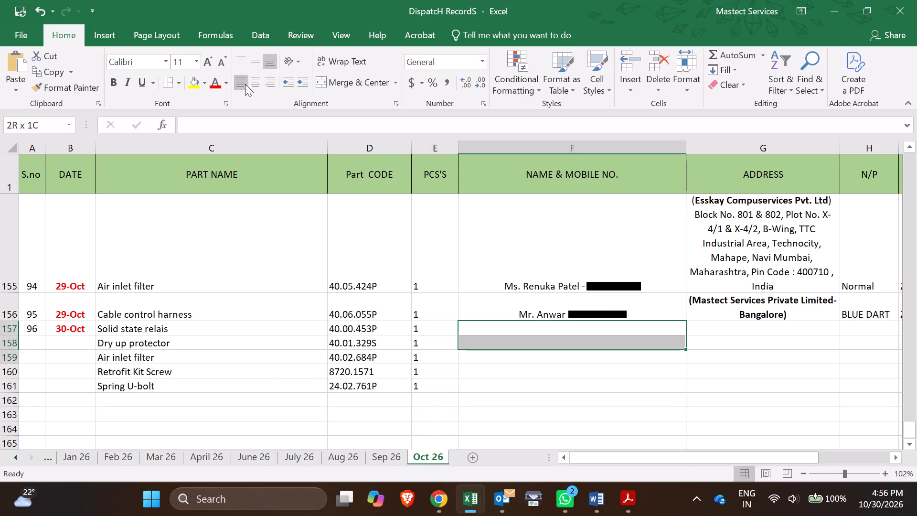
key(shift+Down)
key(shift+Down)
click(346, 79)
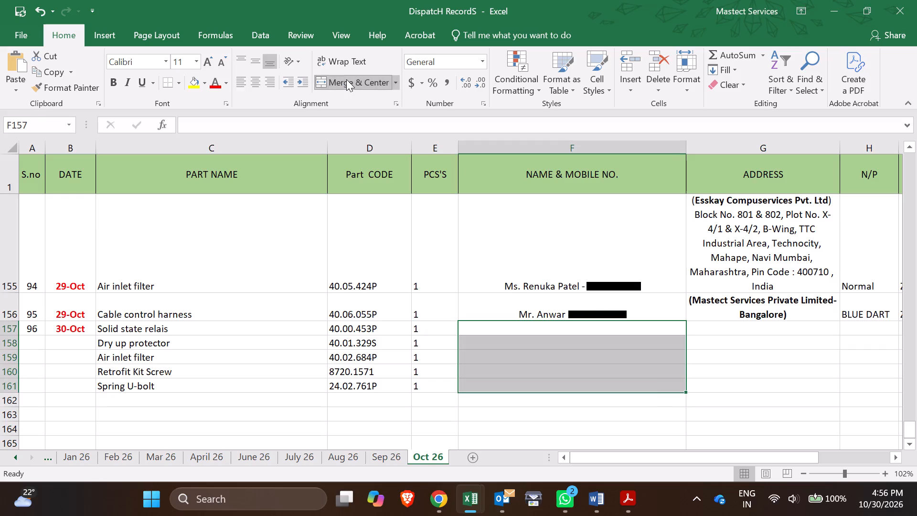
Merge and center the ADDRESS cells of entry 96 across rows 157 to 161.
key(Right)
key(shift+Down)
key(shift+Down)
key(shift+Down)
key(shift+Down)
click(346, 79)
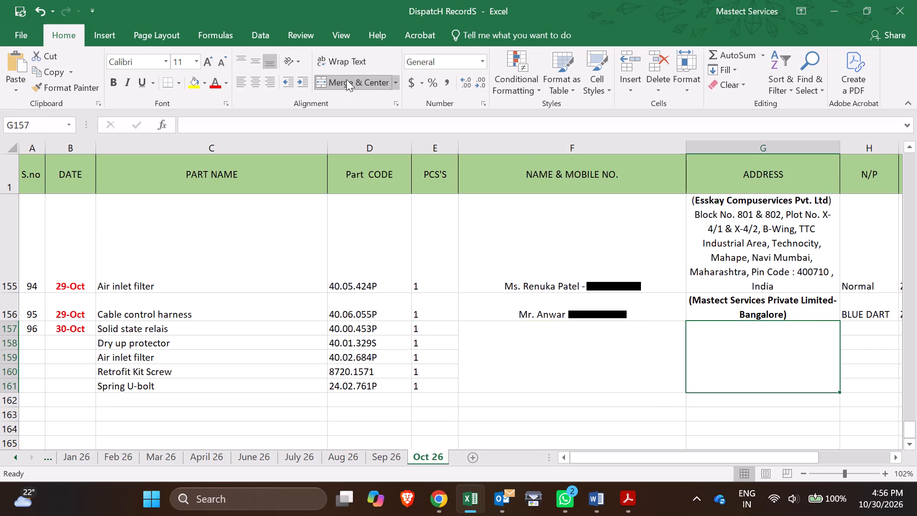
Merge and center the N/P cells of entry 96 across rows 157 to 161.
key(Right)
key(shift+Down)
key(shift+Down)
key(shift+Down)
key(shift+Down)
click(346, 79)
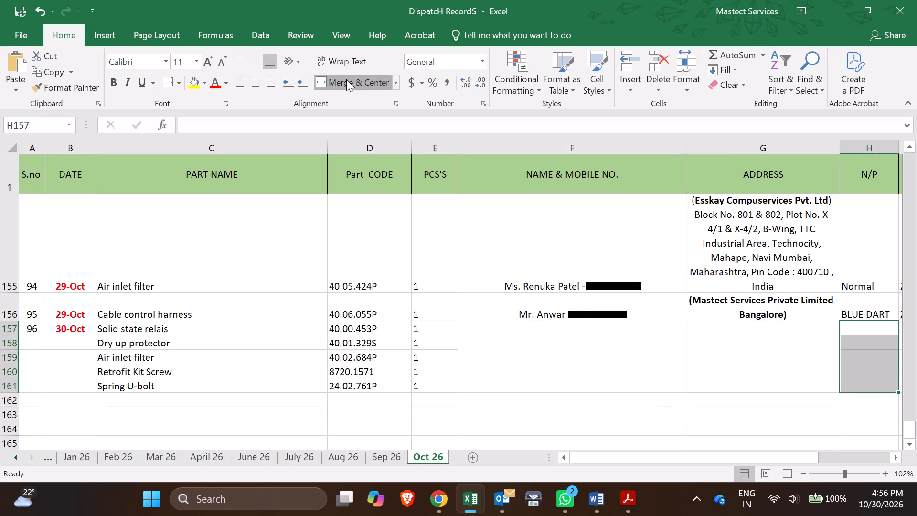
Merge and center the Remark cells of entry 96 across rows 157 to 161.
key(Right)
key(shift+Down)
key(shift+Down)
key(shift+Down)
key(shift+Down)
click(346, 79)
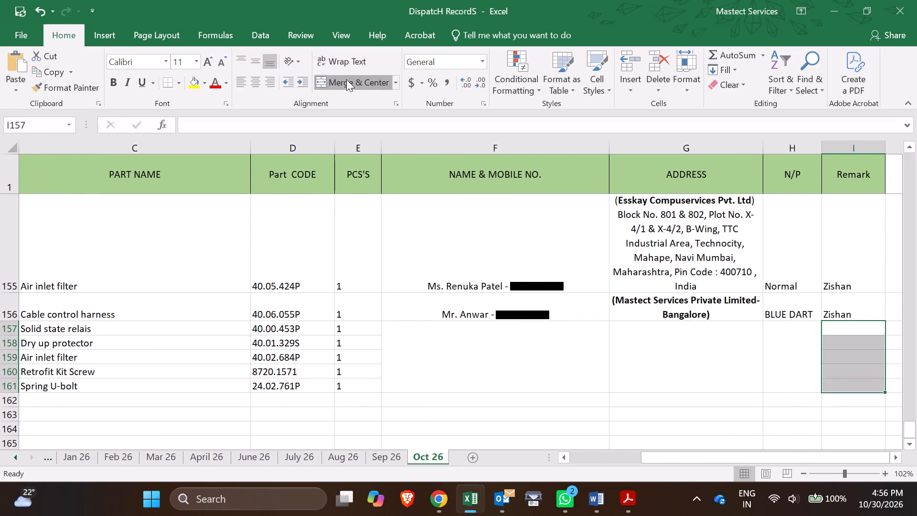
Merge and center the serial number and date cells of entry 96, each across rows 157 to 161.
key(Left)
key(Left)
key(Left)
key(Left)
key(Left)
key(Left)
key(Left)
key(Left)
key(Left)
key(Left)
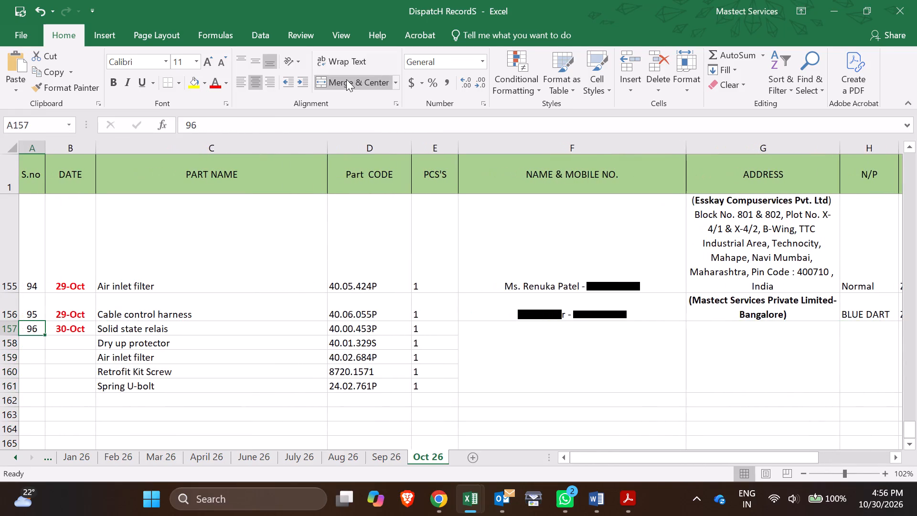
key(Right)
key(shift+Down)
key(shift+Down)
key(shift+Down)
key(shift+Down)
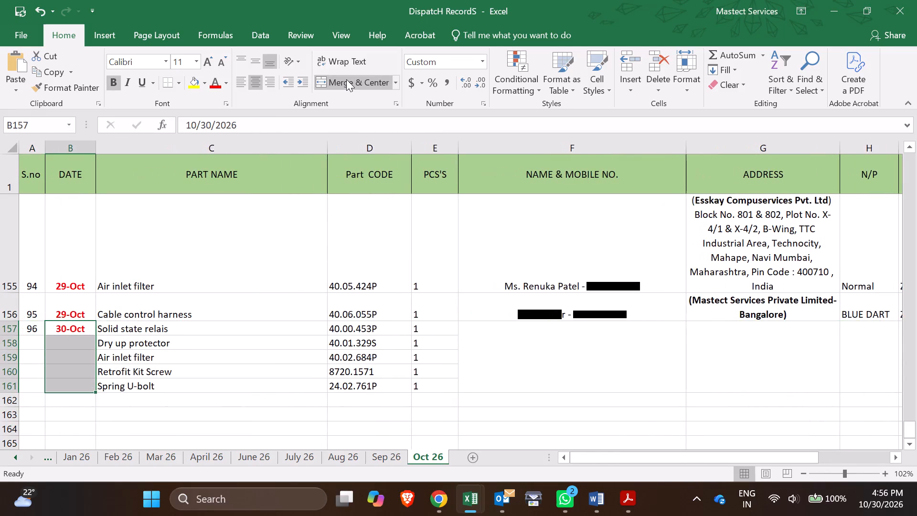
Merge and center the date cells and the serial number cells of entry 96, each across rows 157 to 161.
click(346, 79)
key(Left)
key(shift+Down)
key(shift+Down)
key(shift+Down)
key(shift+Down)
click(346, 79)
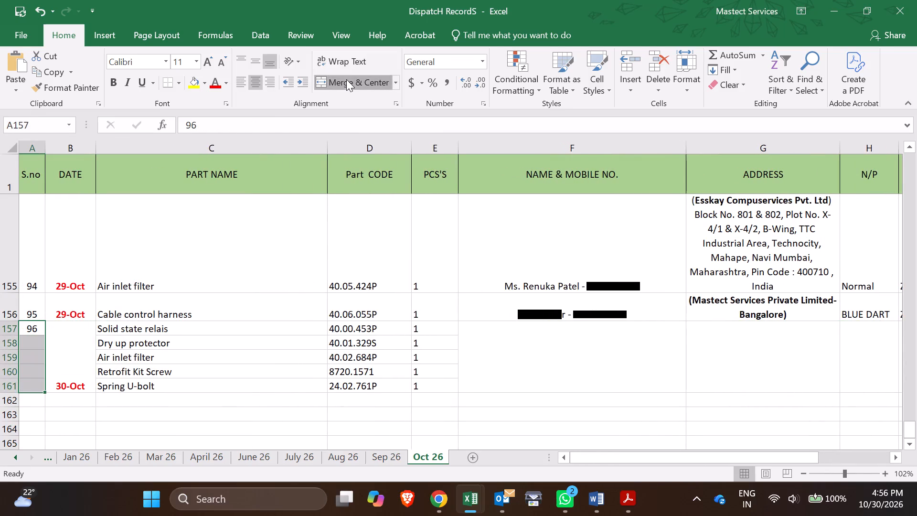
Fill in the recipient's name and mobile number for entry 96 using the matching earlier entry, and save the workbook.
key(Right)
key(Right)
key(Right)
key(Right)
key(Right)
key(ctrl+s)
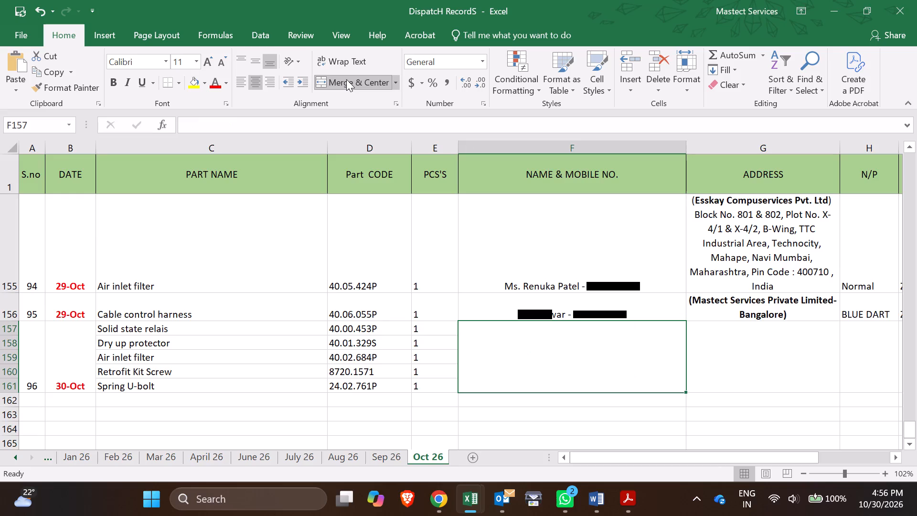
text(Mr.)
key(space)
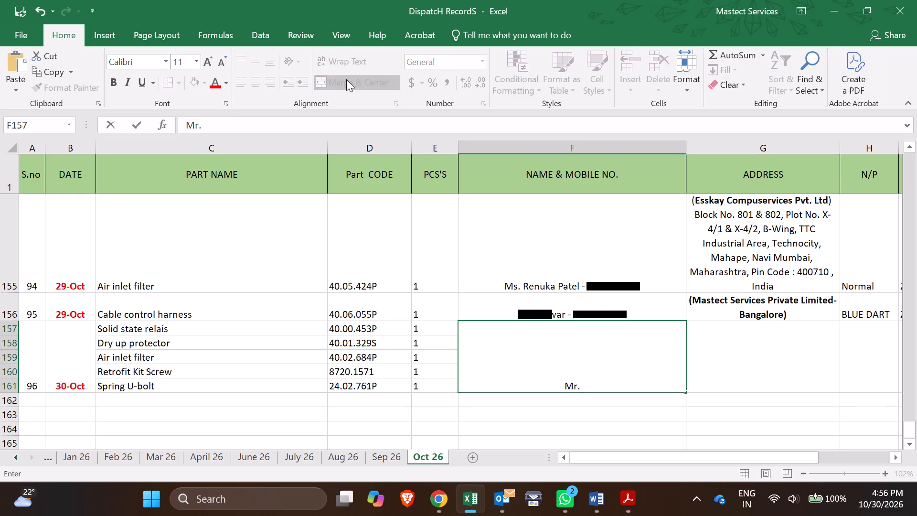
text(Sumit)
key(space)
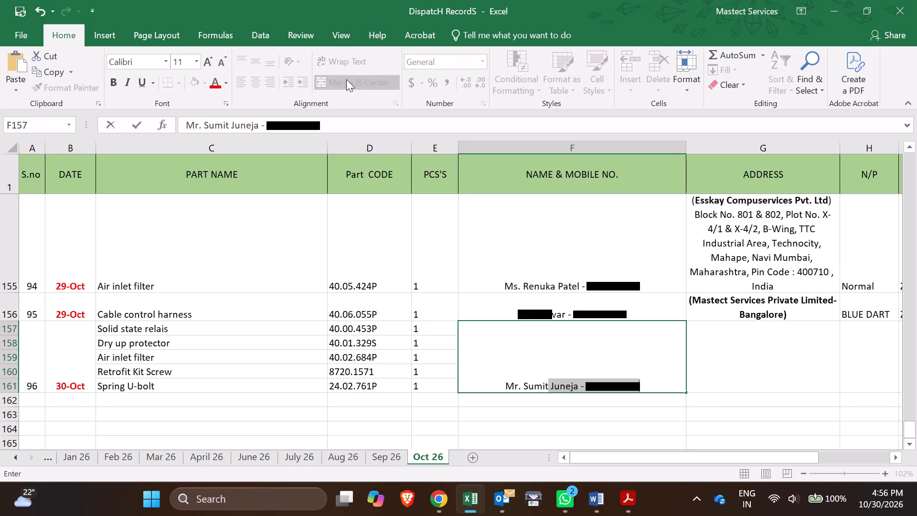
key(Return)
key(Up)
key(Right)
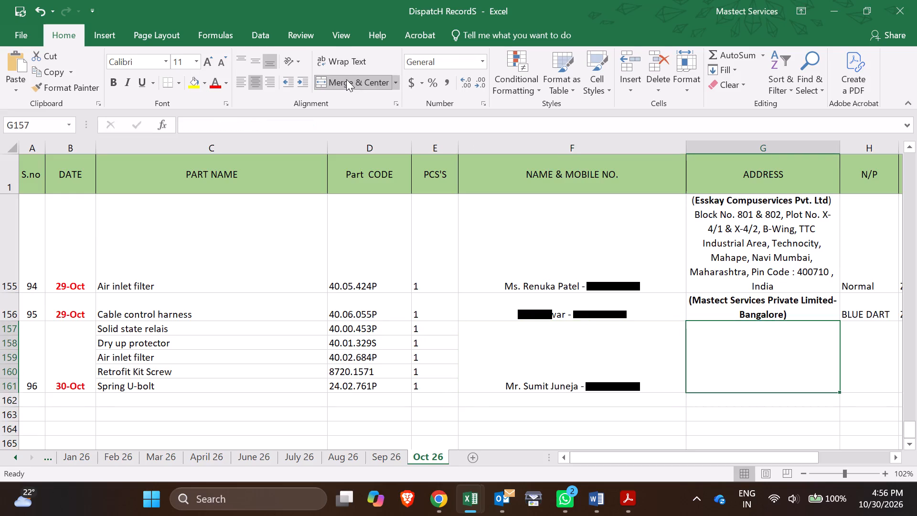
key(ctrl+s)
Enter the ADDRESS text of entry 96, starting with "OWN HIS HOME ADDRESS,".
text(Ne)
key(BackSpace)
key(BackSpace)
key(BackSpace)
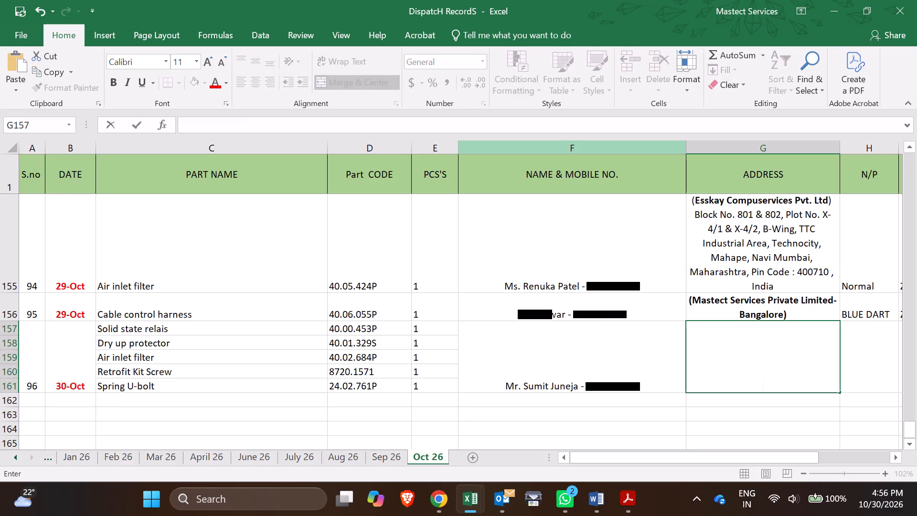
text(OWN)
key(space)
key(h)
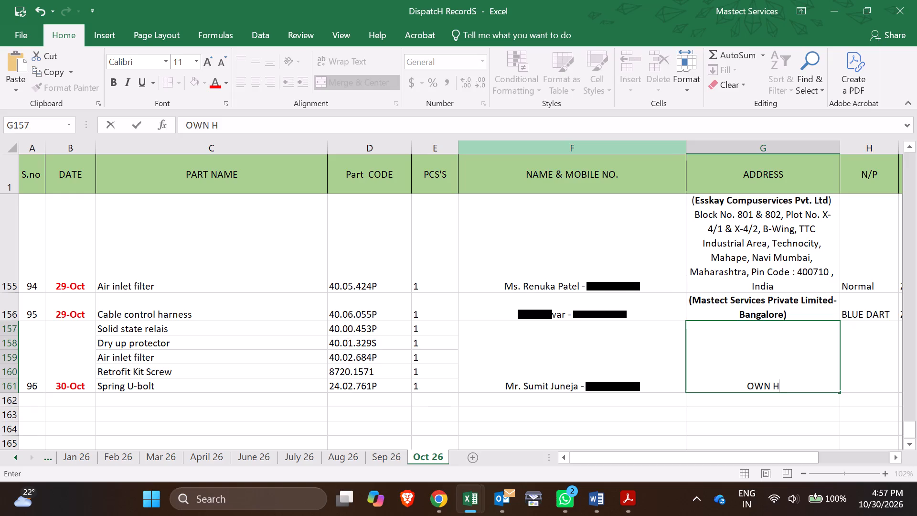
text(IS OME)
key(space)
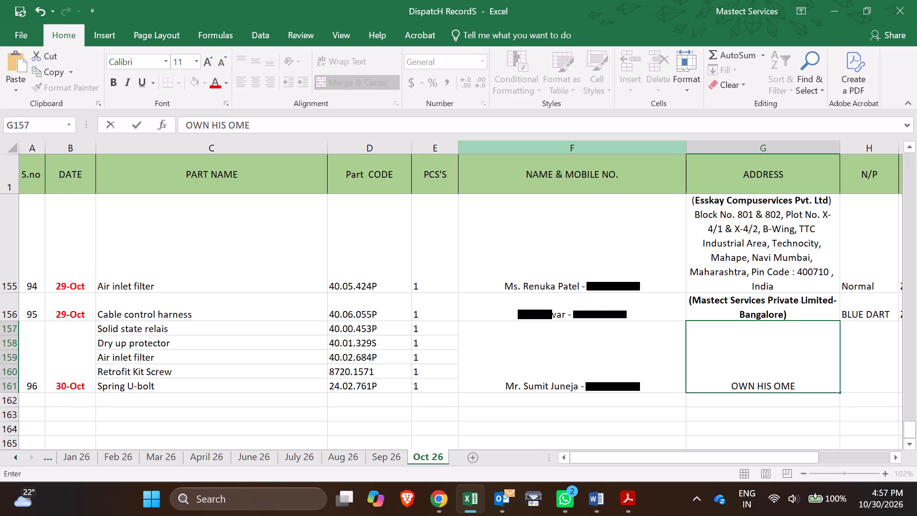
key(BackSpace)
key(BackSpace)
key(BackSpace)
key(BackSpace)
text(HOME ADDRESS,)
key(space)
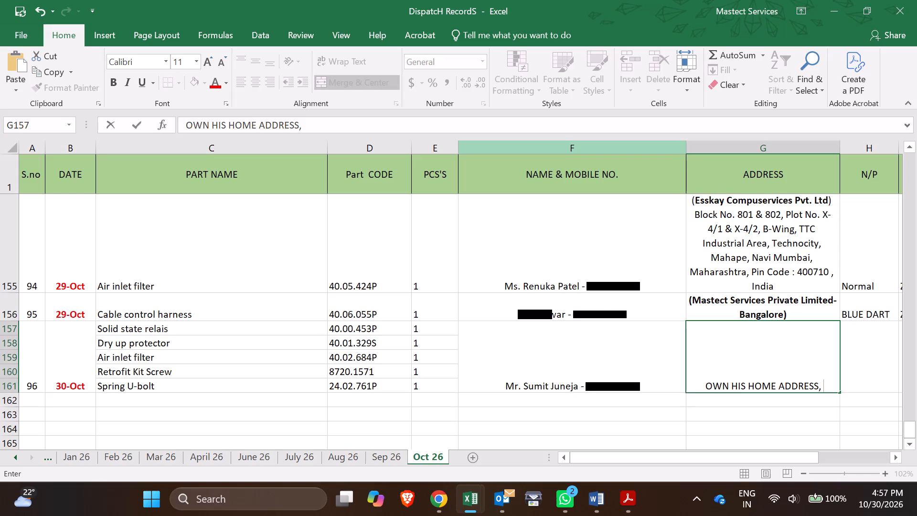
Add the business name "Neha's Makeover" after "OWN HIS HOME ADDRESS," in the address cell of entry 96.
text(nEH)
key(BackSpace)
key(BackSpace)
key(BackSpace)
text(eha)
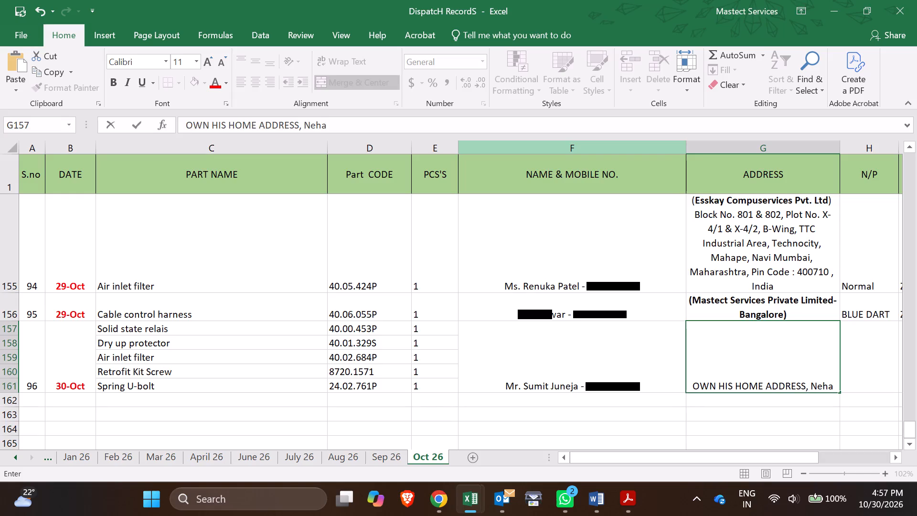
text('s)
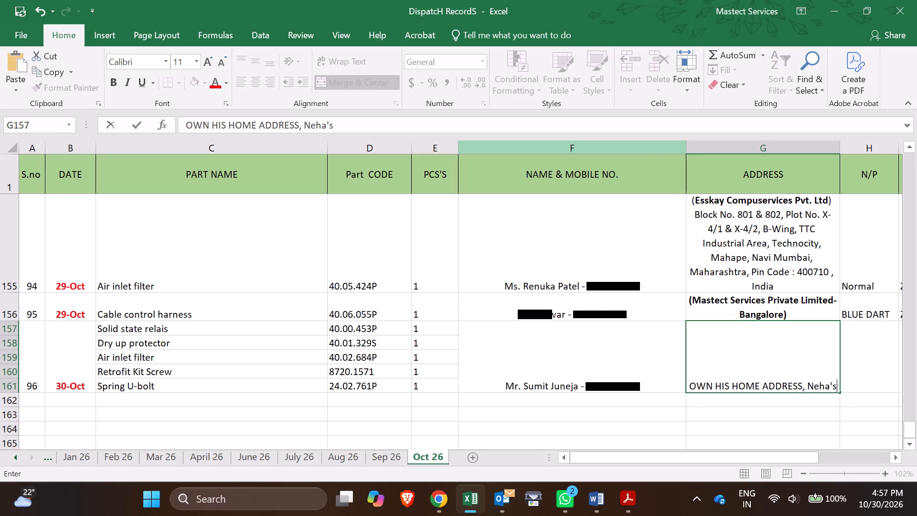
key(space)
text(Make)
text(over)
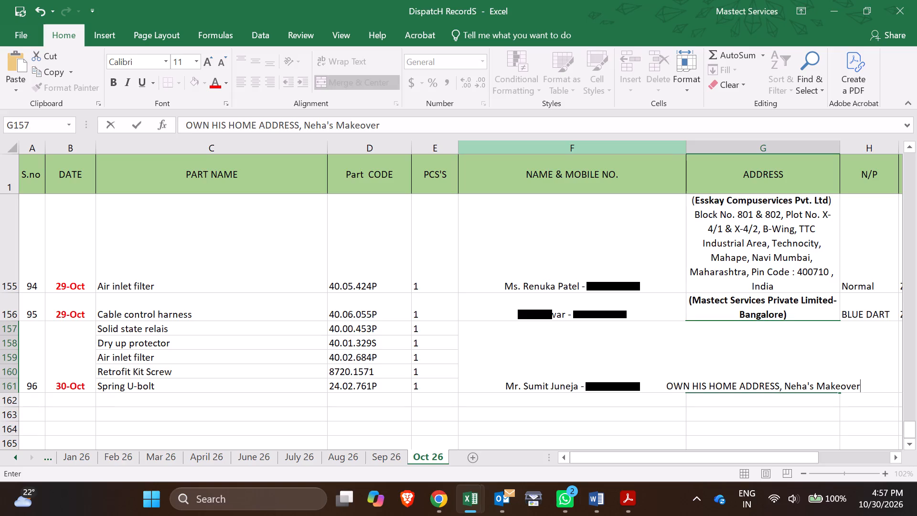
key(space)
Find the earlier 21-Oct dispatch to the same recipient, entry 60, and copy its complete address text.
scroll(621, 286, up, 3)
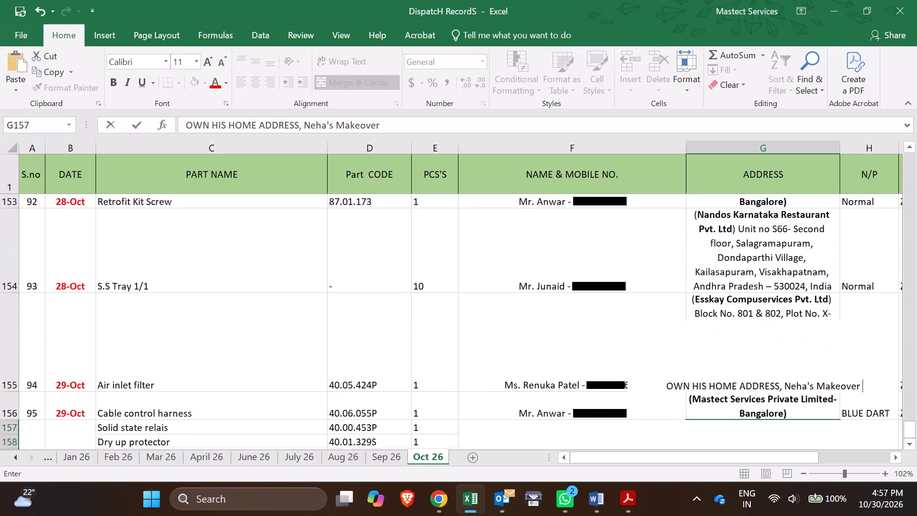
scroll(621, 286, up, 7)
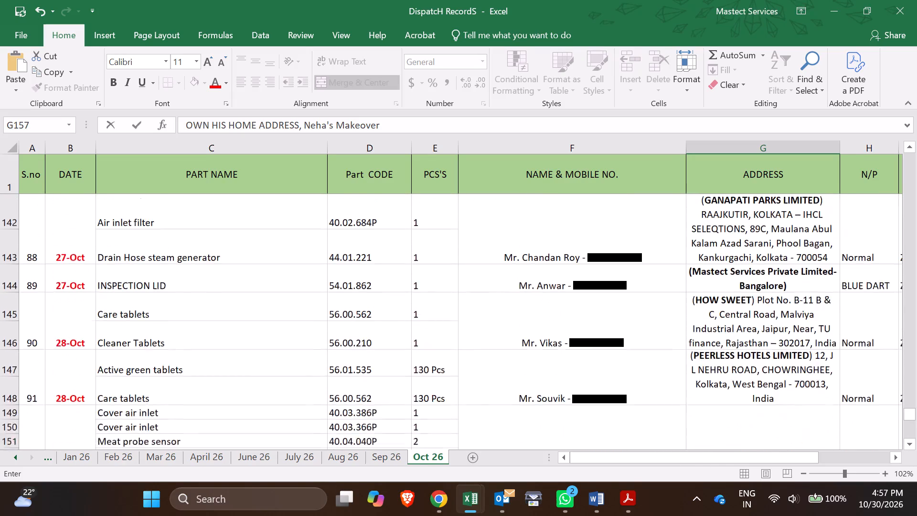
scroll(621, 286, up, 6)
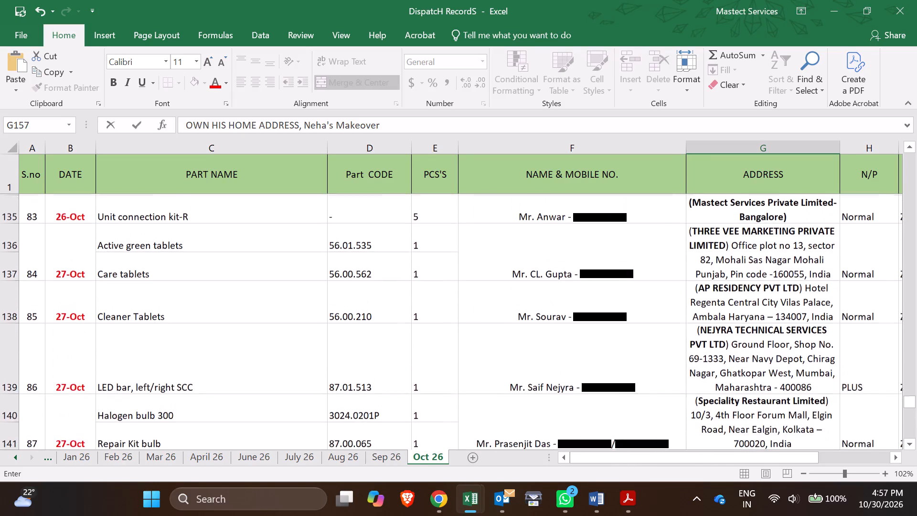
scroll(621, 286, up, 6)
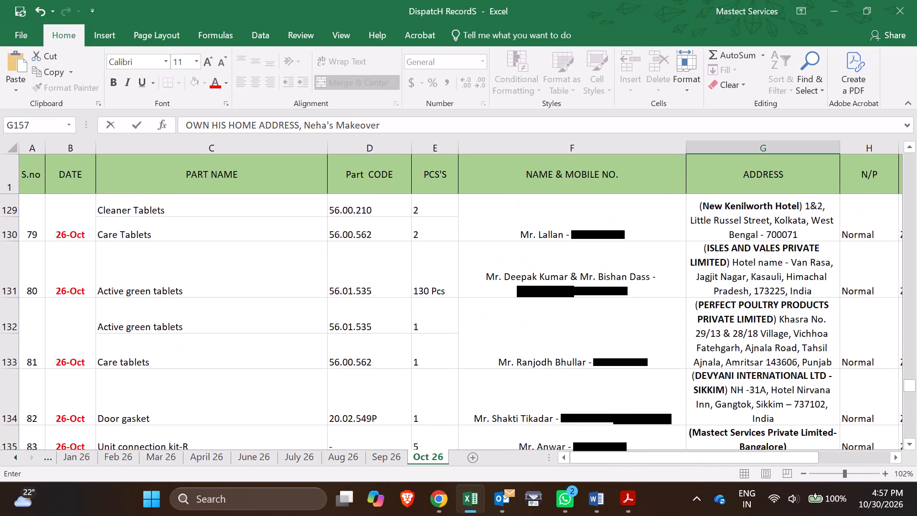
scroll(621, 286, up, 5)
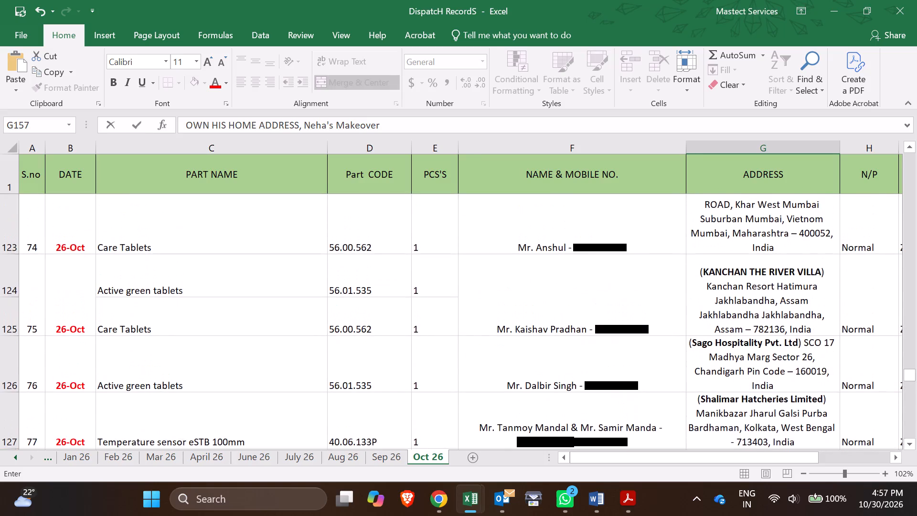
scroll(621, 286, up, 9)
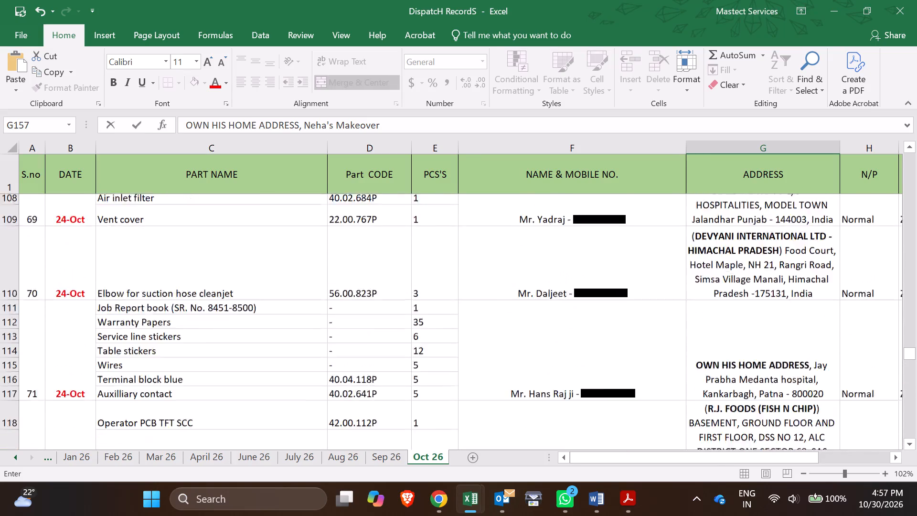
scroll(621, 286, up, 4)
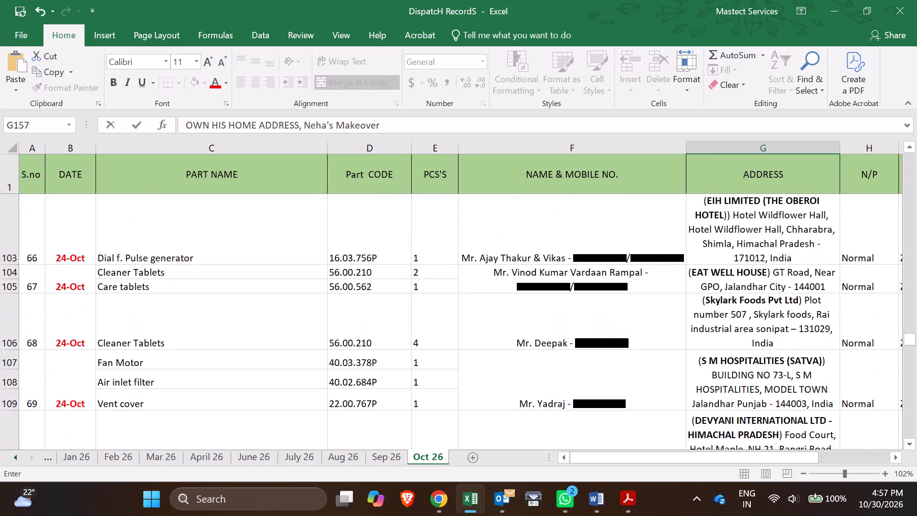
scroll(621, 286, up, 6)
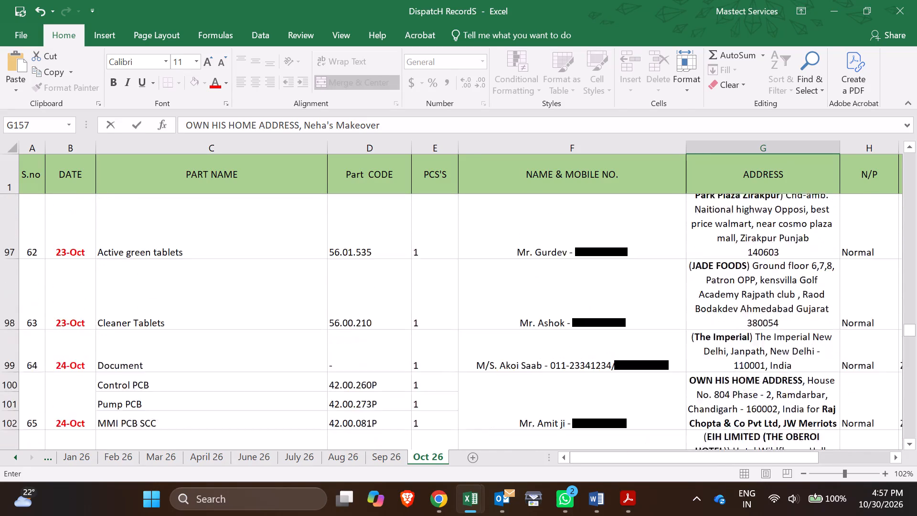
scroll(621, 286, up, 5)
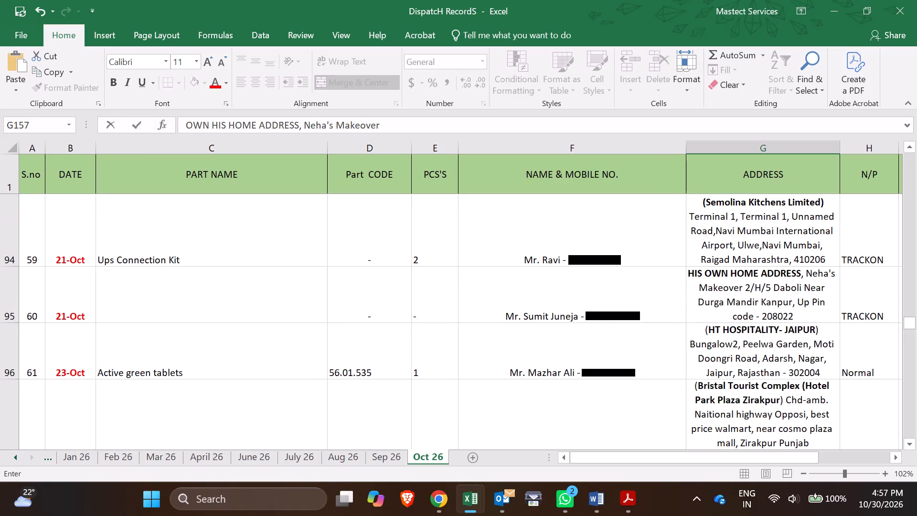
click(739, 301)
triple_click(407, 126)
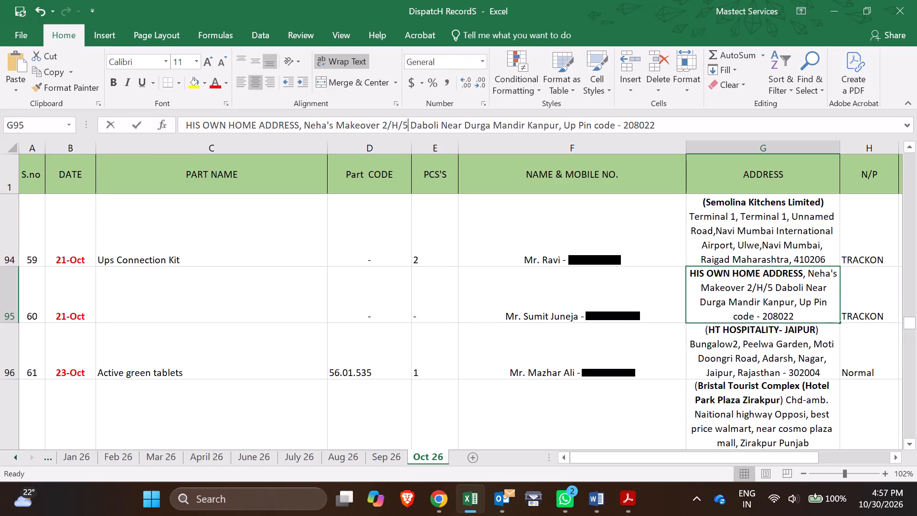
key(ctrl+c)
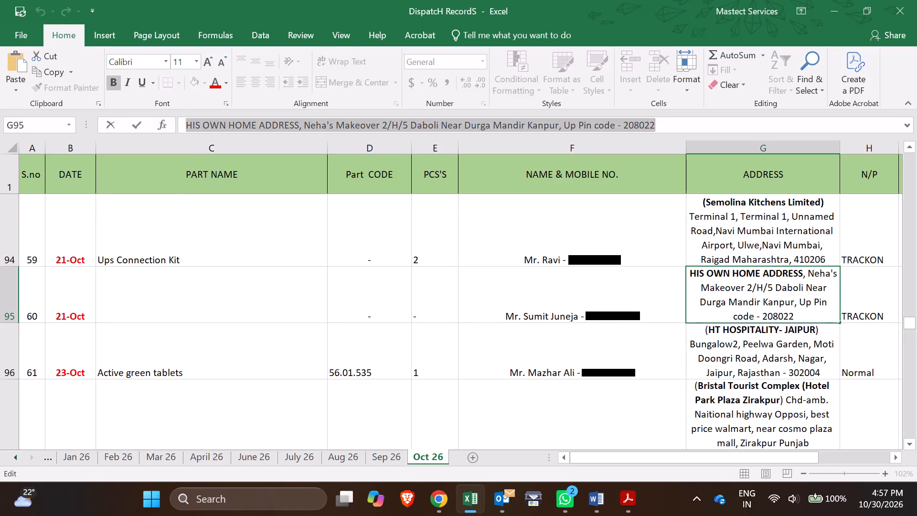
Replace the address text of entry 96 with the address copied from entry 60 and save the workbook.
scroll(692, 332, down, 11)
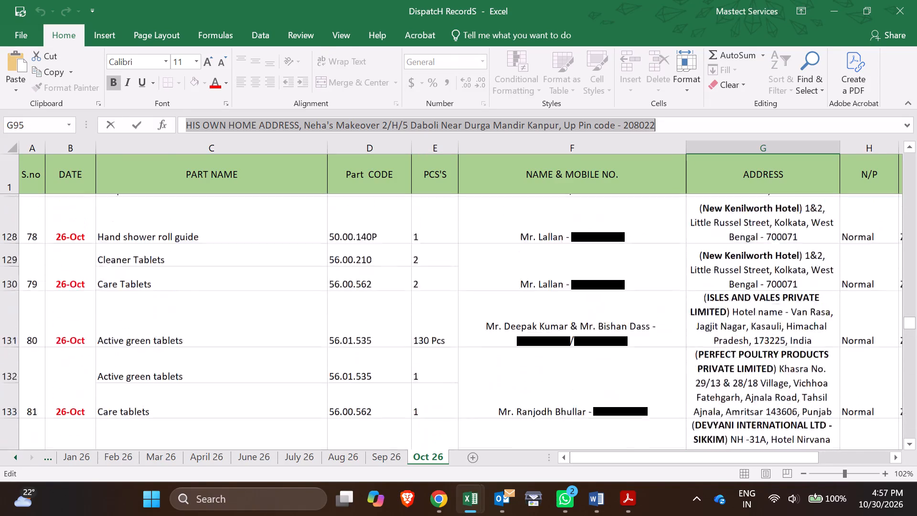
scroll(692, 332, down, 3)
scroll(692, 332, up, 9)
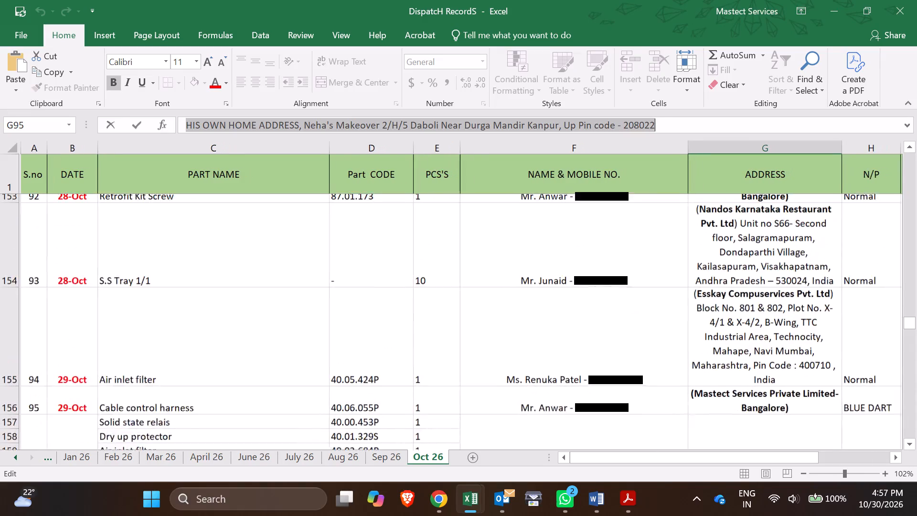
scroll(692, 332, down, 5)
scroll(692, 332, up, 1)
click(739, 261)
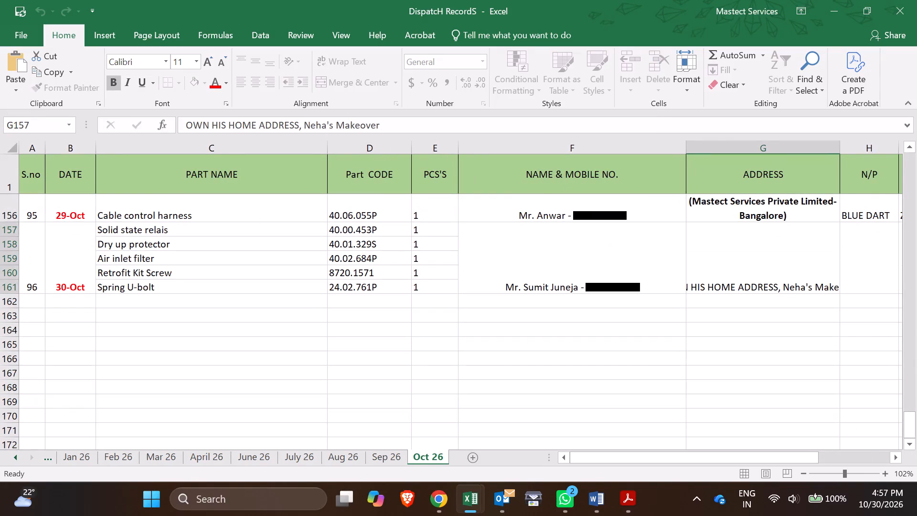
triple_click(271, 129)
click(271, 129)
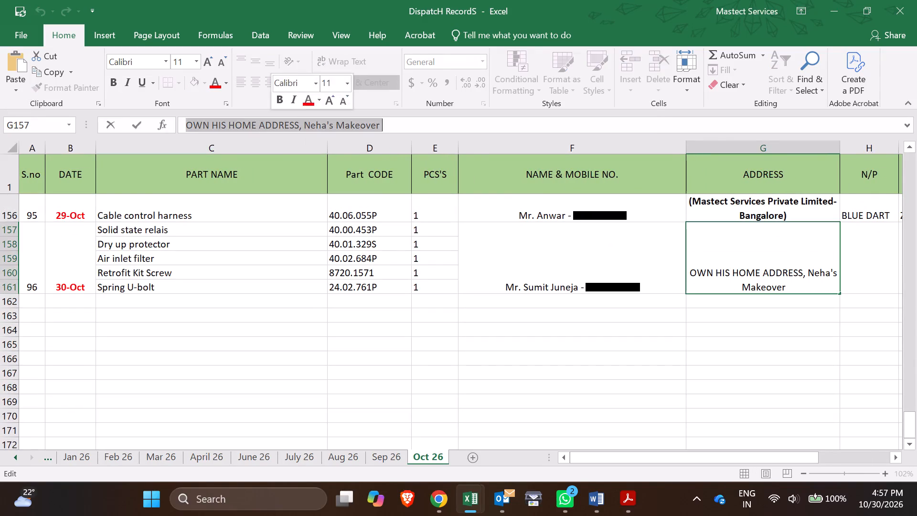
double_click(271, 129)
click(271, 129)
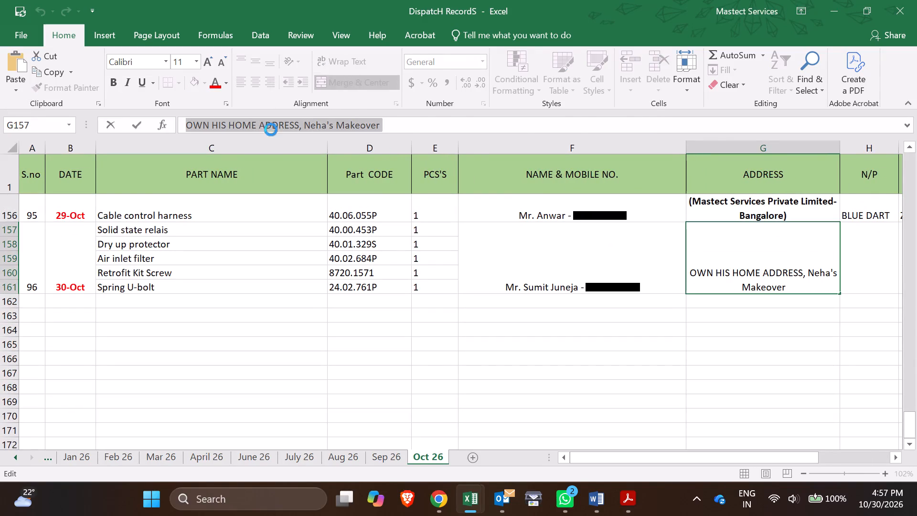
key(ctrl+v)
key(Return)
key(Up)
key(ctrl+s)
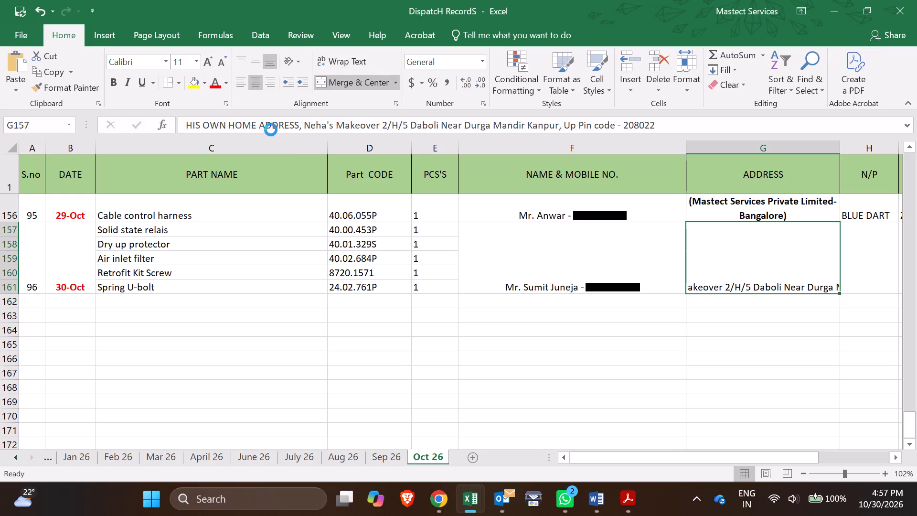
Wrap the text in the address cell of entry 96 and save the workbook.
click(355, 58)
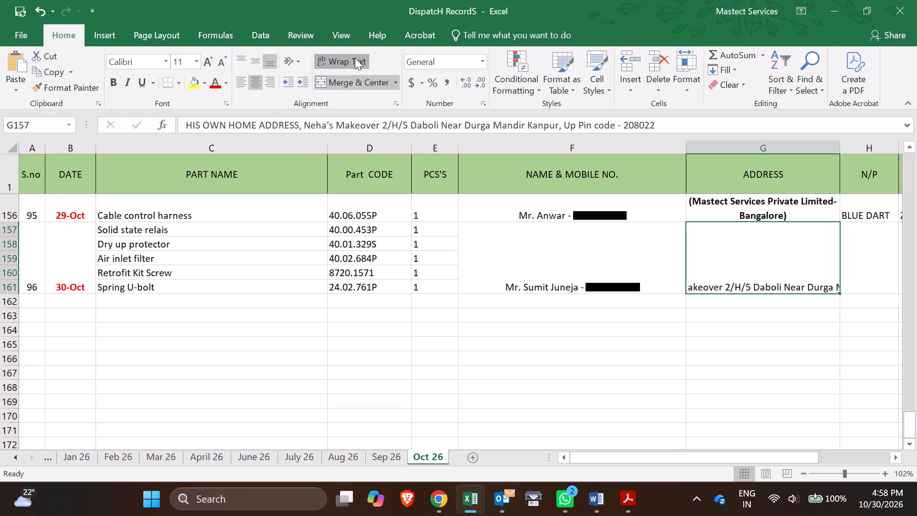
click(607, 254)
key(ctrl+s)
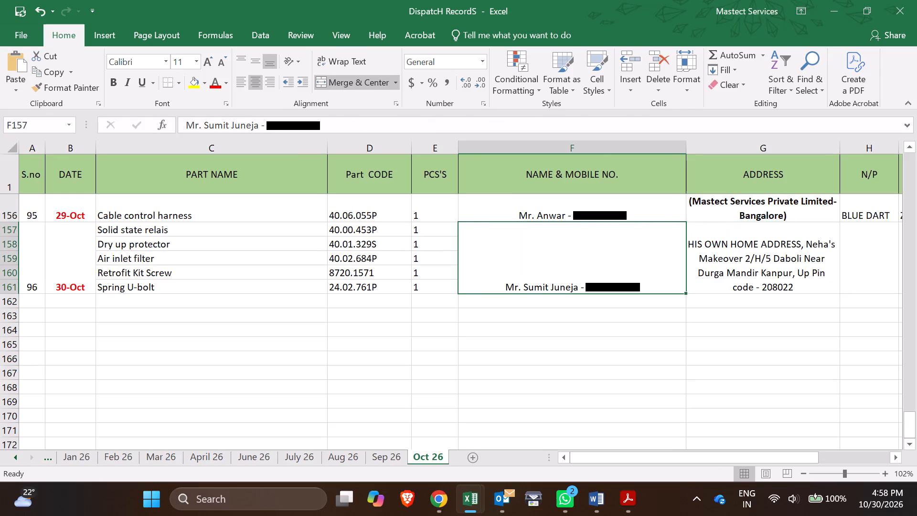
Append ", For Taj" after the pin code in the address cell of entry 96.
click(704, 250)
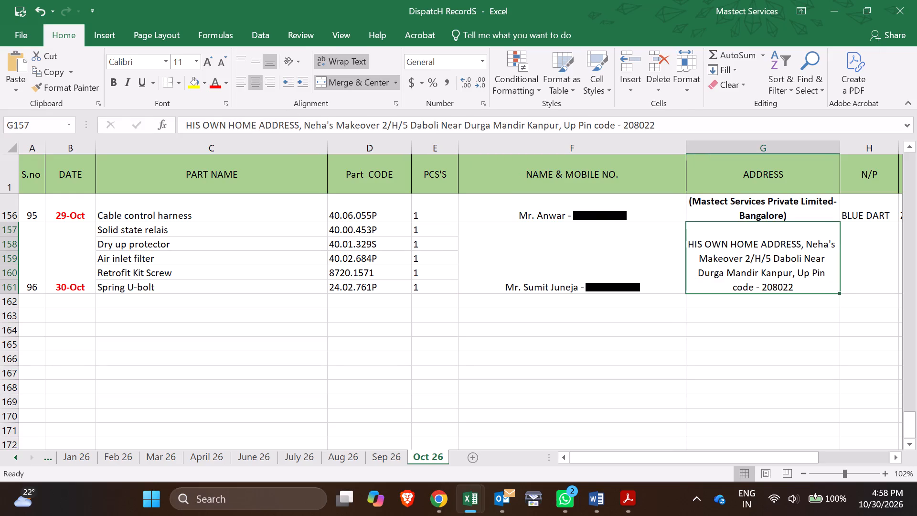
double_click(798, 288)
text(,)
key(space)
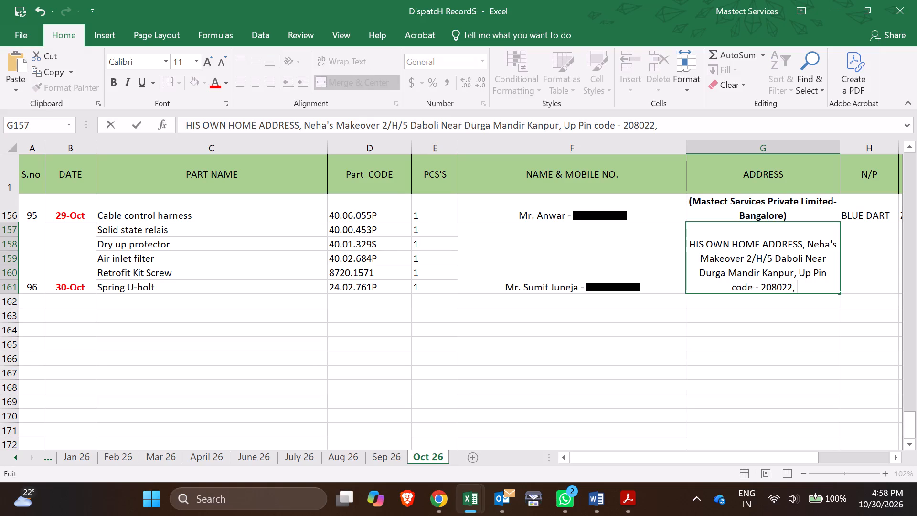
text(For)
key(space)
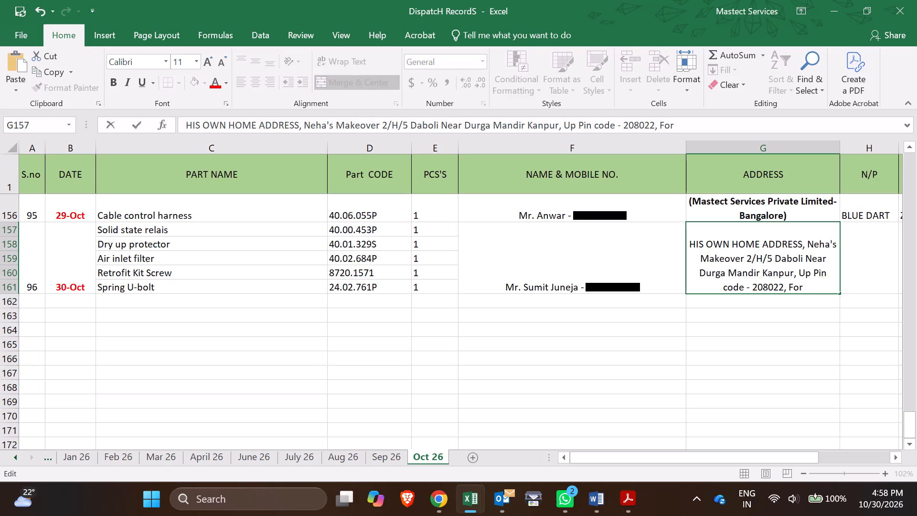
text(Taj)
key(space)
Switch from the DispatcH RecordS workbook to another open window.
key(alt+Tab)
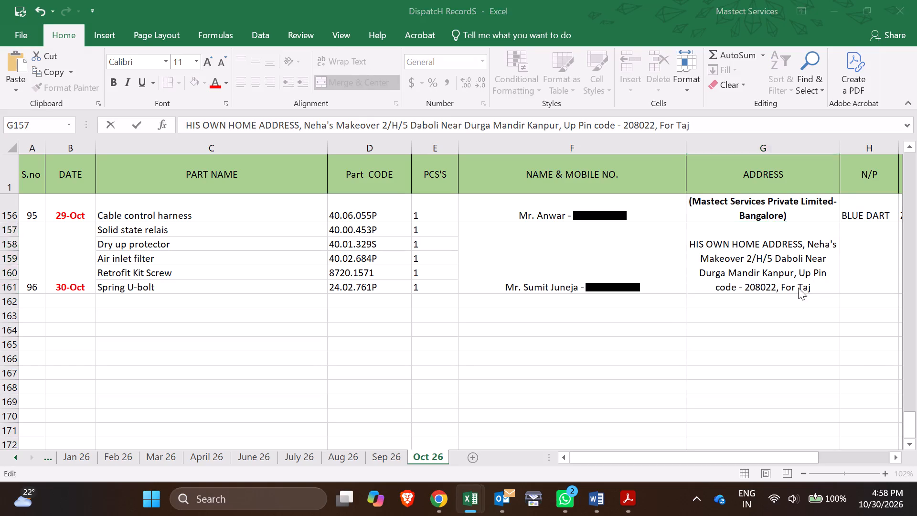
key(alt+Tab)
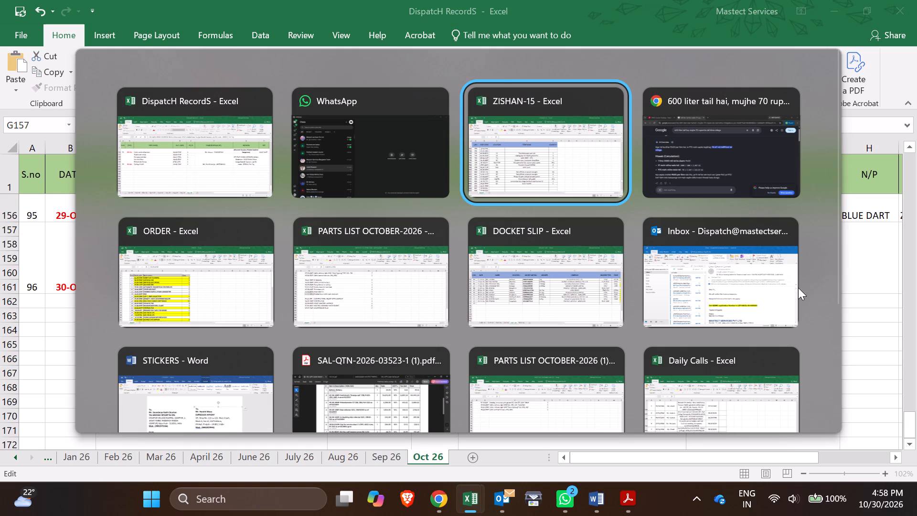
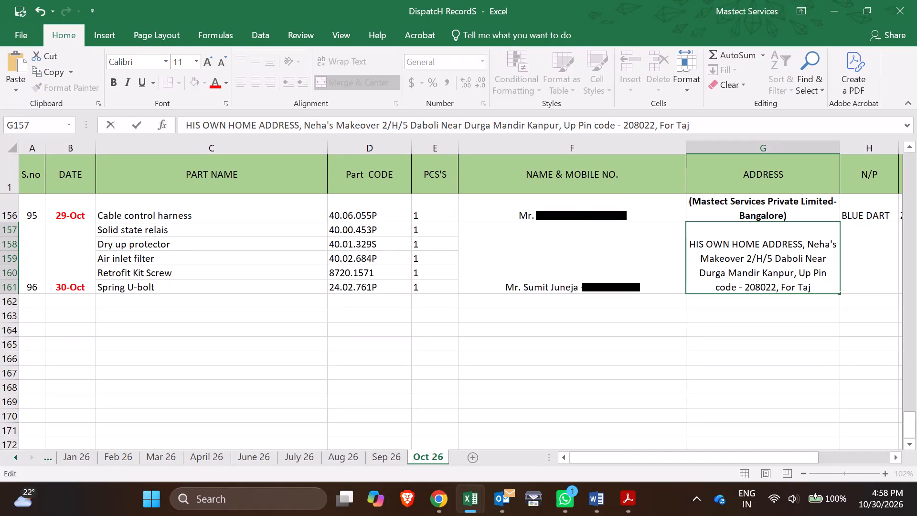
Replace "Taj" at the end of entry 96's address with the copied "TAJ MAHAL, LUCKNOW (A UNIT OF PIEM HOTELS LIMITED)" and save the workbook.
click(705, 122)
key(BackSpace)
key(BackSpace)
key(BackSpace)
key(BackSpace)
key(ctrl+v)
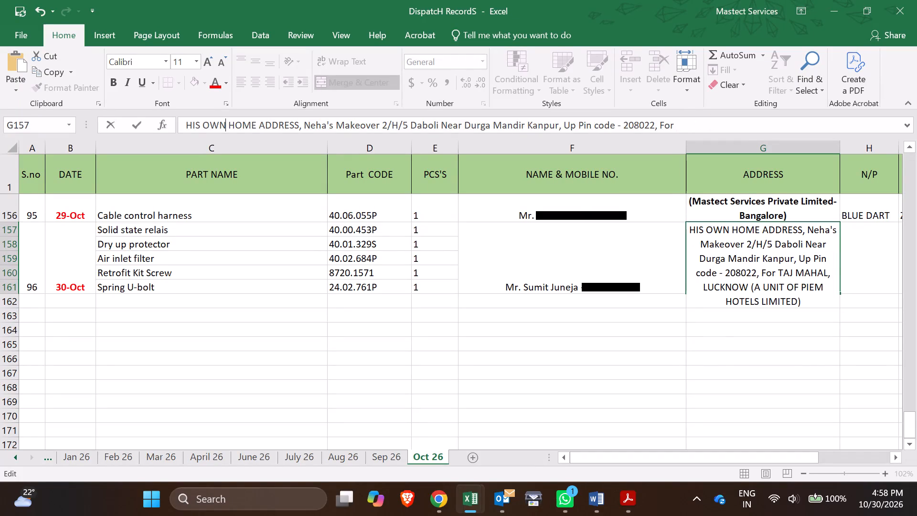
key(Return)
key(ctrl+s)
key(Up)
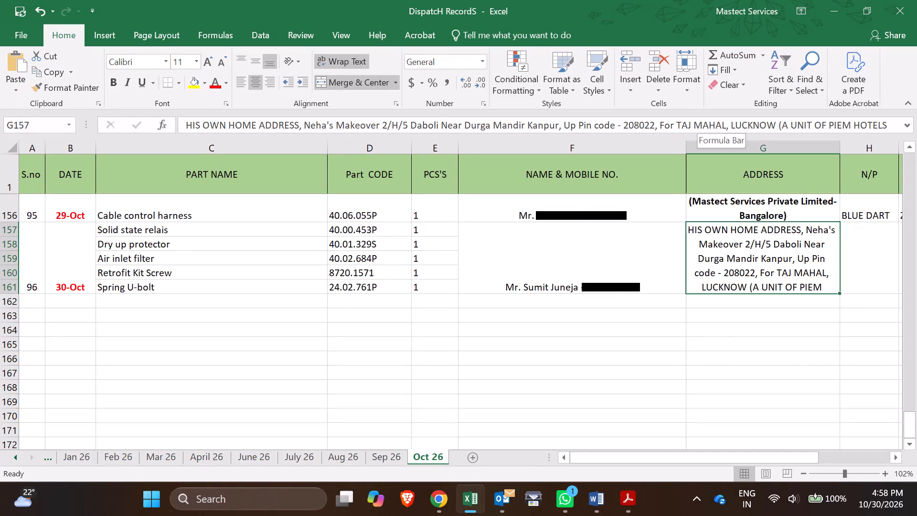
Increase the heights of rows 157 to 161 slightly, one by one, so entry 96's full wrapped address fits in its merged cell.
click(17, 236)
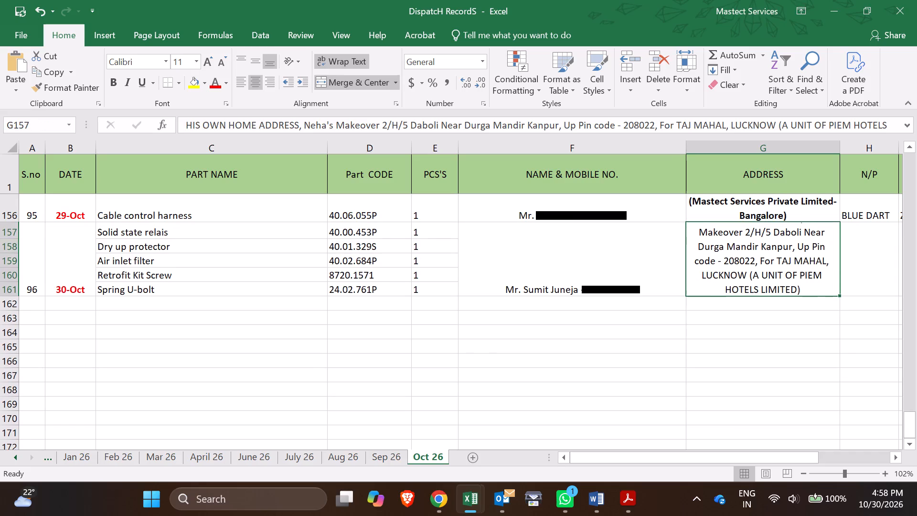
click(17, 253)
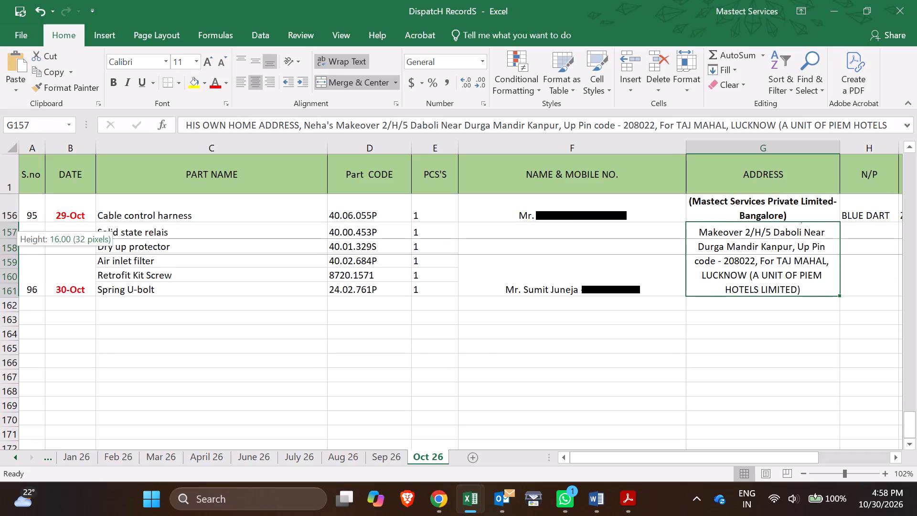
click(15, 269)
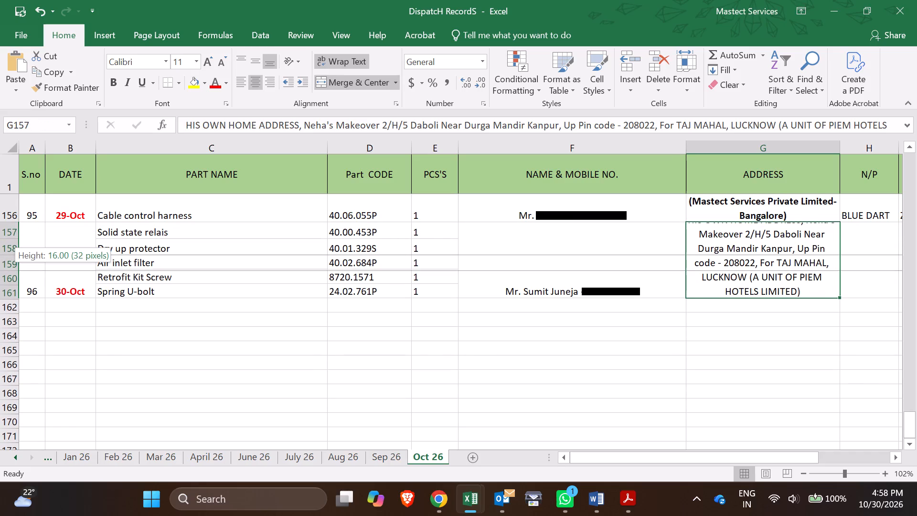
click(15, 285)
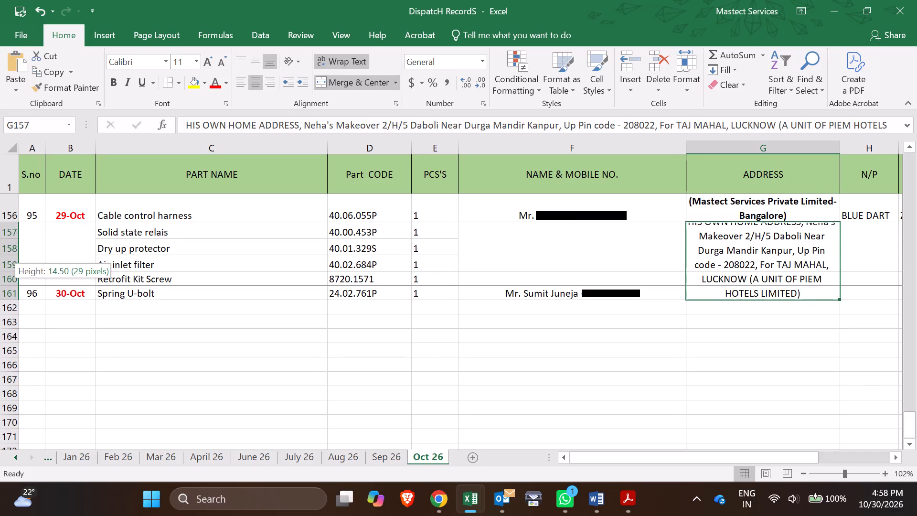
click(15, 301)
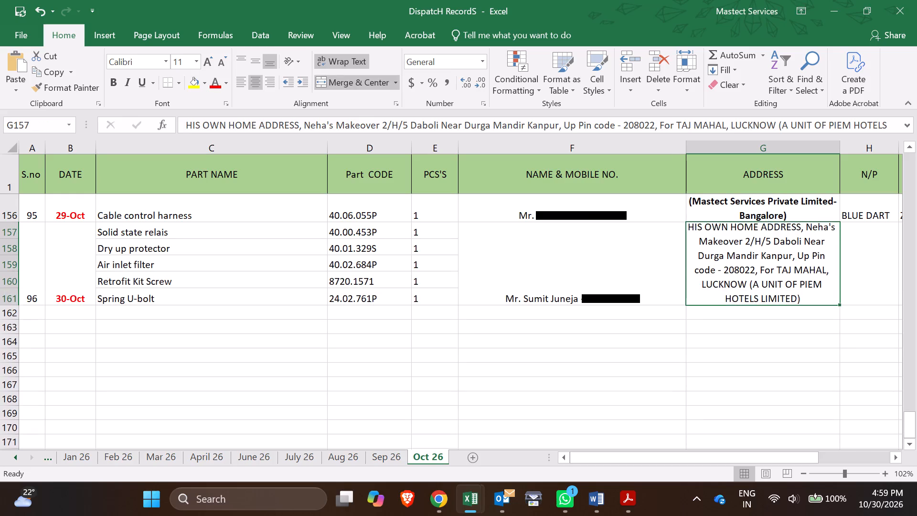
click(644, 257)
click(805, 243)
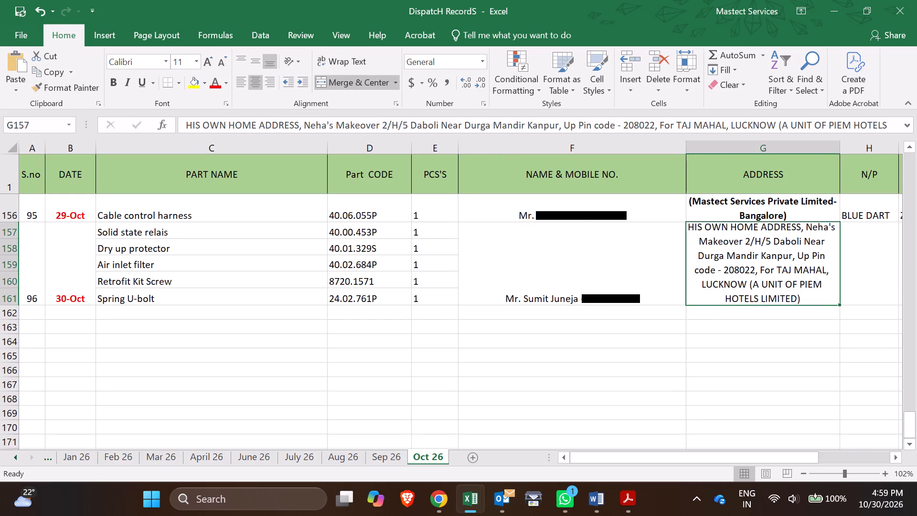
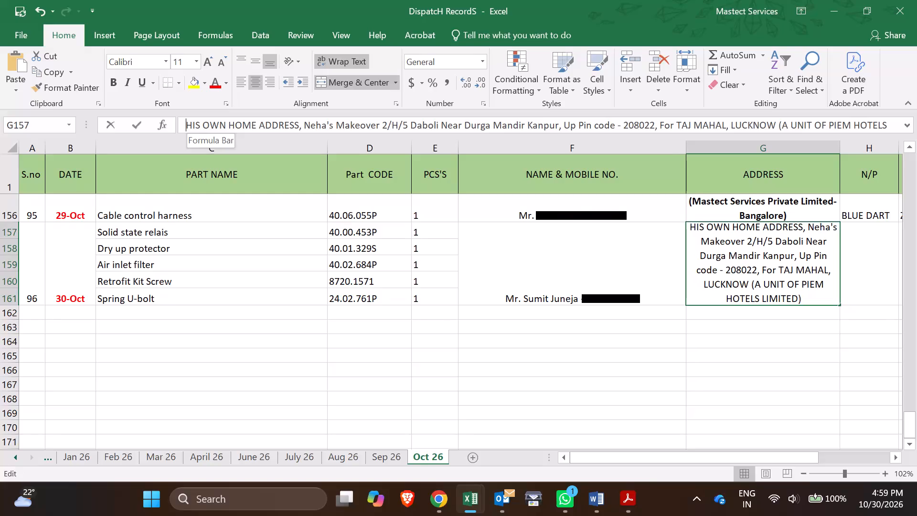
Bold the words "HIS OWN HOME ADDRESS" at the start of entry 96's address.
key(shift+Right)
key(shift+Right)
key(shift+Right)
key(shift+Right)
key(shift+Right)
key(shift+Right)
key(shift+Right)
key(shift+Right)
key(shift+Right)
key(shift+Right)
key(shift+Right)
key(shift+Right)
key(shift+Right)
key(shift+Right)
key(shift+Right)
key(shift+Right)
key(shift+Right)
key(shift+Right)
key(shift+Right)
key(shift+Right)
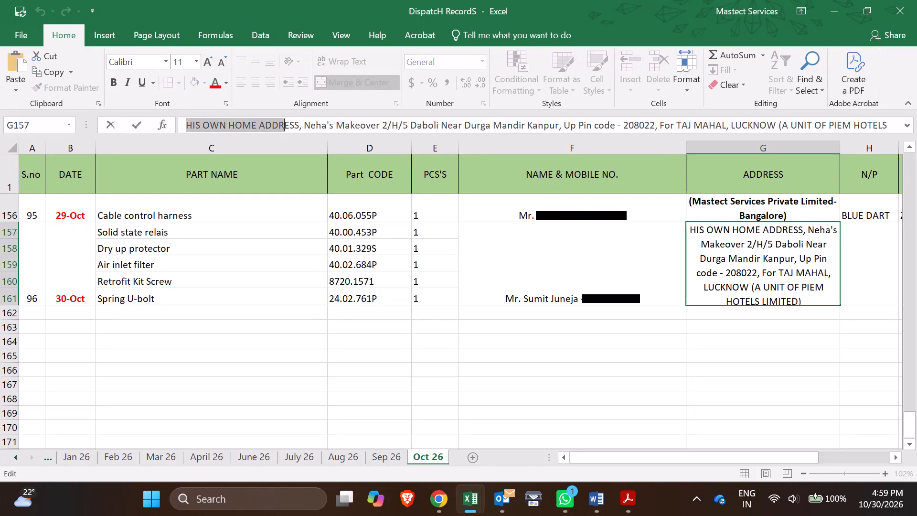
key(shift+Left)
key(shift+Left)
key(shift+Right)
key(shift+Left)
key(ctrl+b)
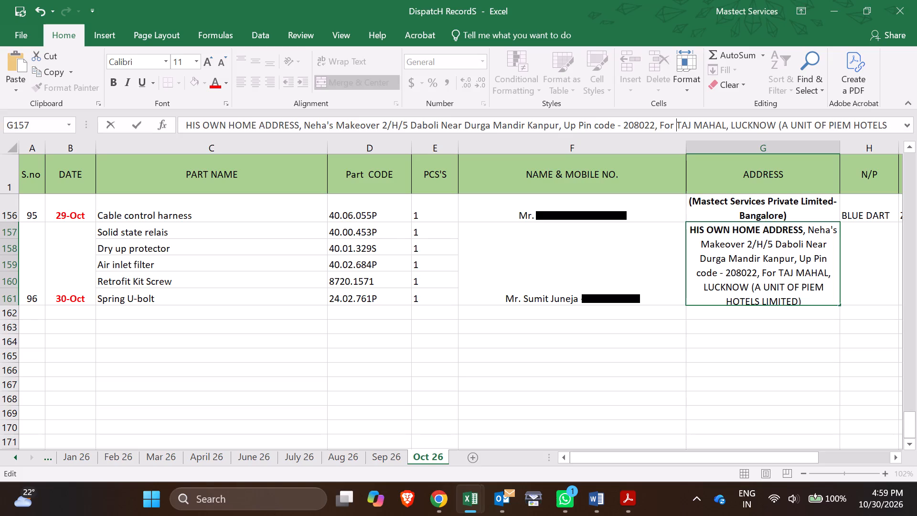
Bold "TAJ MAHAL, LUCKNOW (A UNIT OF PIEM HOTELS LIMITED)" at the end of entry 96's address and save the workbook.
key(shift+Right)
key(shift+Right)
key(shift+Right)
key(shift+Right)
key(shift+Right)
key(shift+Right)
key(shift+Right)
key(shift+Right)
key(shift+Right)
key(shift+Right)
key(shift+Right)
key(shift+Right)
key(shift+Right)
key(shift+Right)
key(shift+Right)
key(shift+Right)
key(shift+Right)
key(shift+Right)
key(shift+Right)
key(shift+Right)
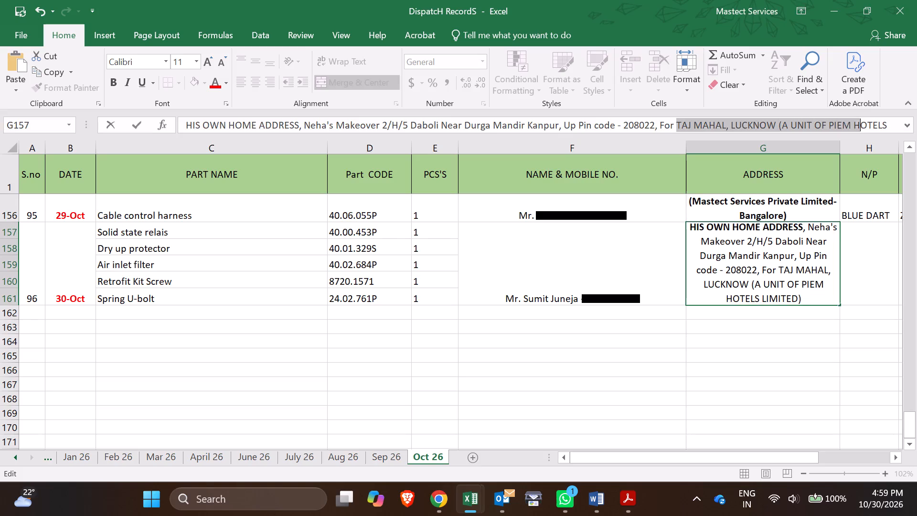
key(shift+Left)
key(shift+Left)
key(shift+Right)
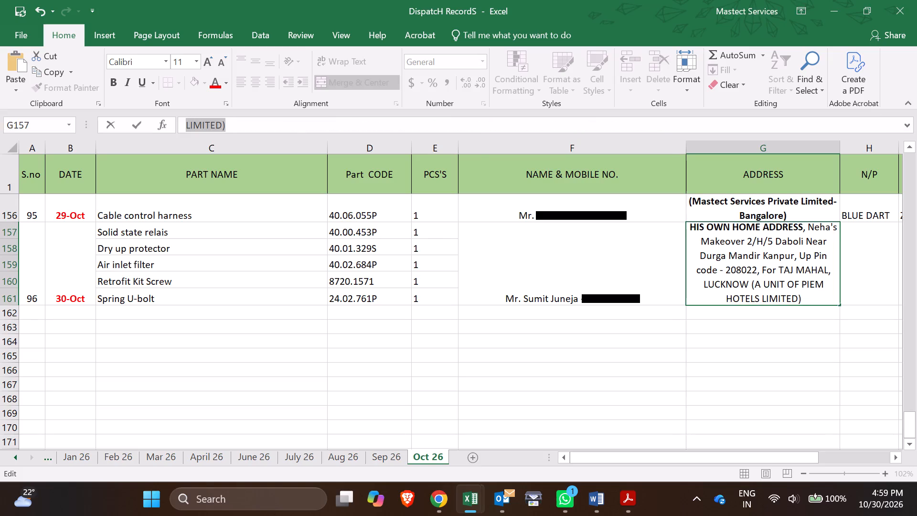
key(ctrl+b)
click(613, 285)
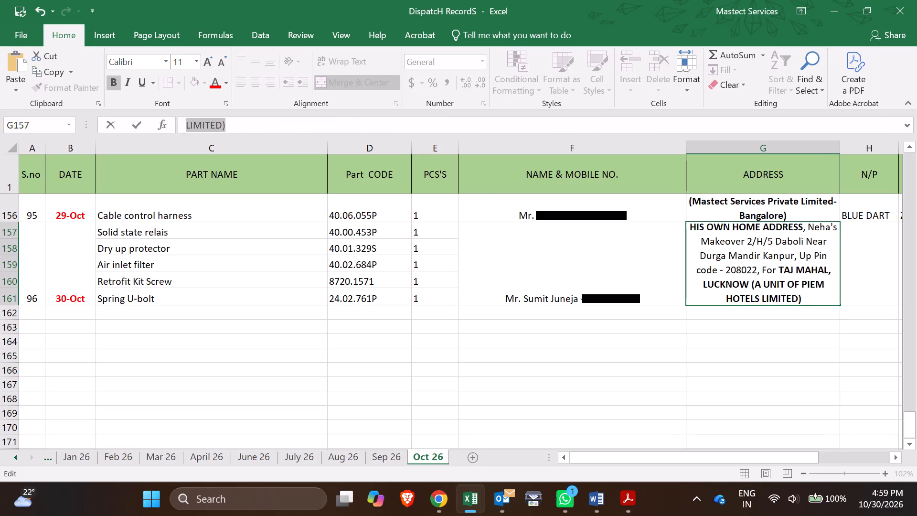
key(ctrl+s)
click(839, 269)
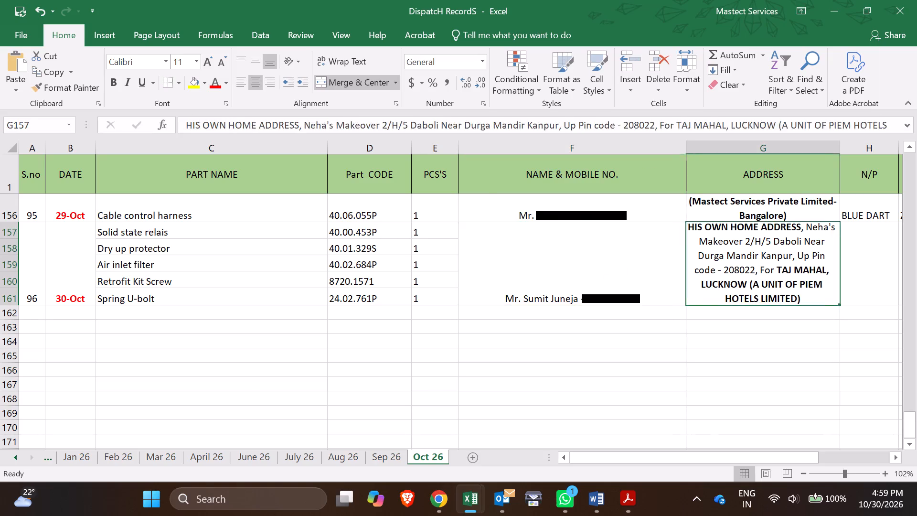
key(Right)
key(ctrl+s)
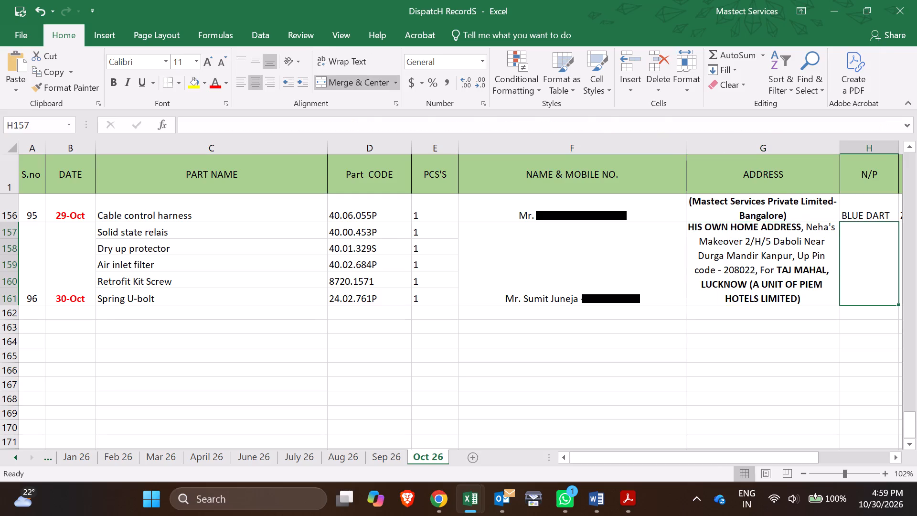
Enter "Normal" as entry 96's N/P value and "Zishan" as its remark.
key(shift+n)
key(Return)
key(Up)
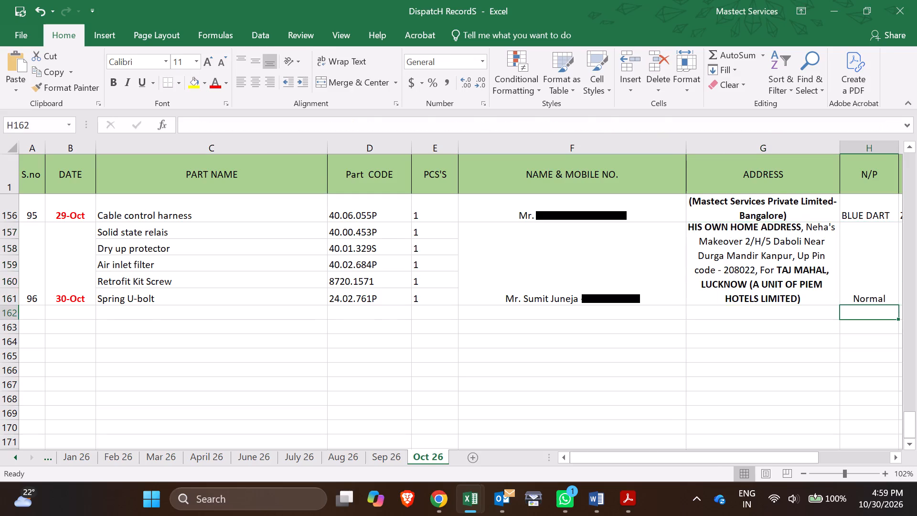
key(Right)
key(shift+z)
key(shift+Return)
Left-align entry 96's N/P and Remark cells and save the workbook.
key(Down)
key(Left)
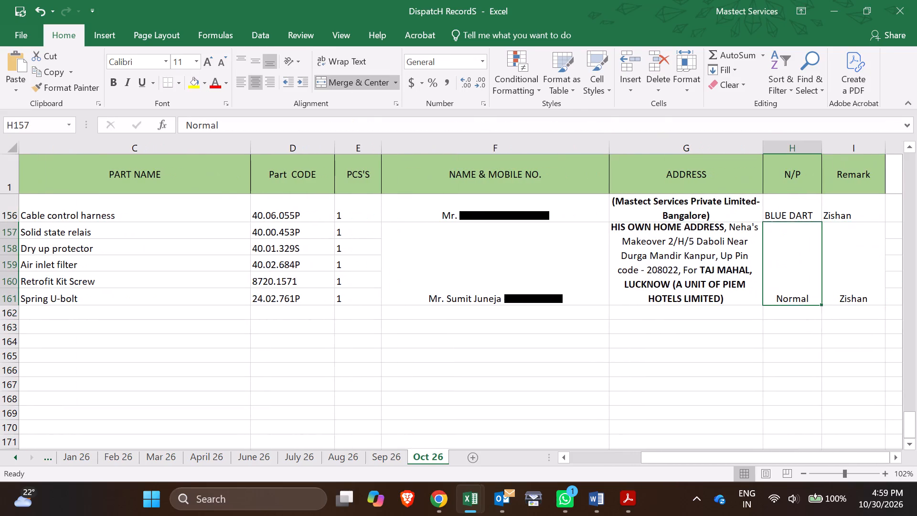
key(shift+Right)
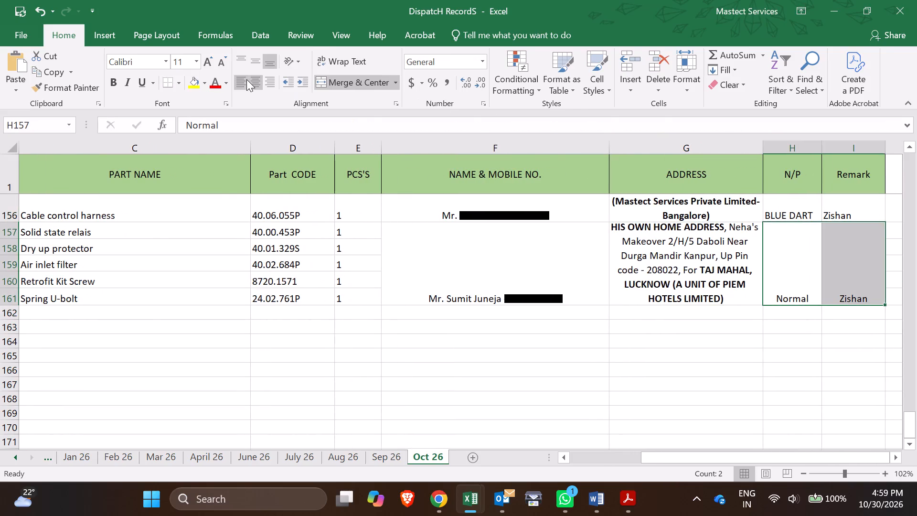
click(246, 79)
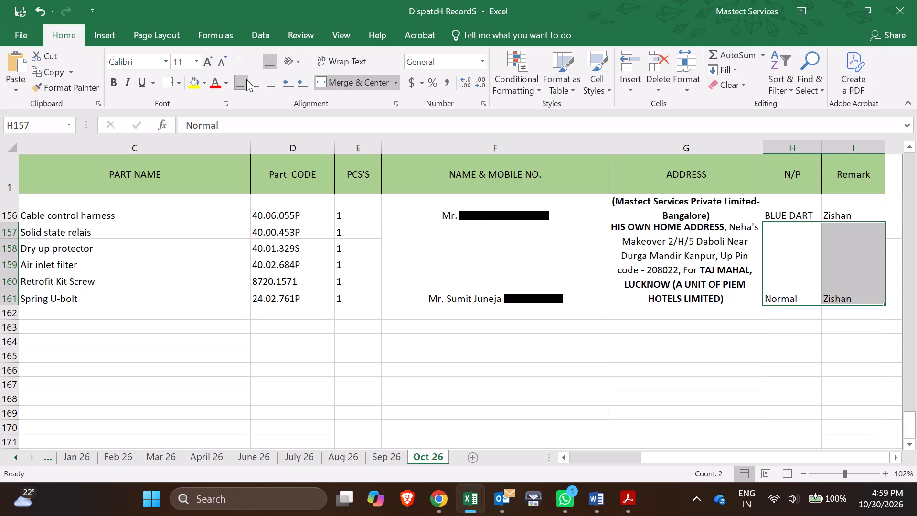
click(656, 243)
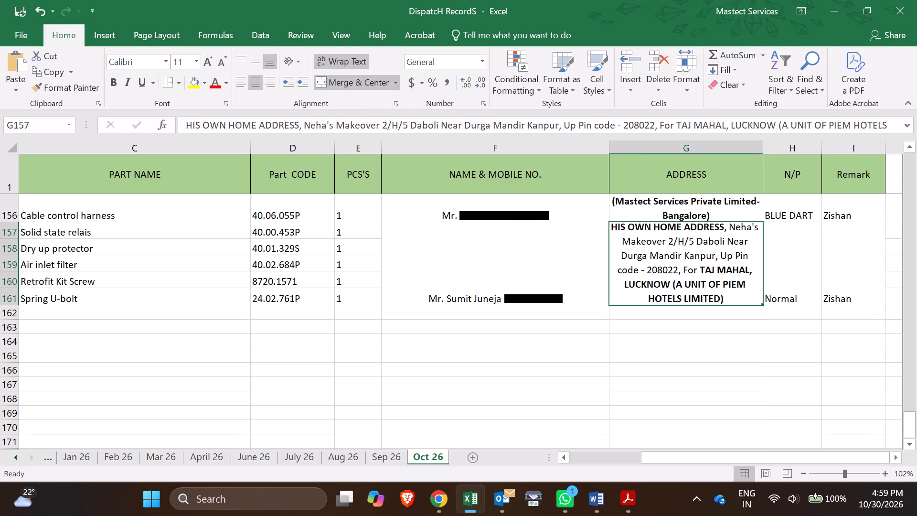
key(ctrl+s)
Increase the heights of rows 157 to 161 a little more, one by one, to give entry 96's address more room, and save.
scroll(147, 262, right, 5)
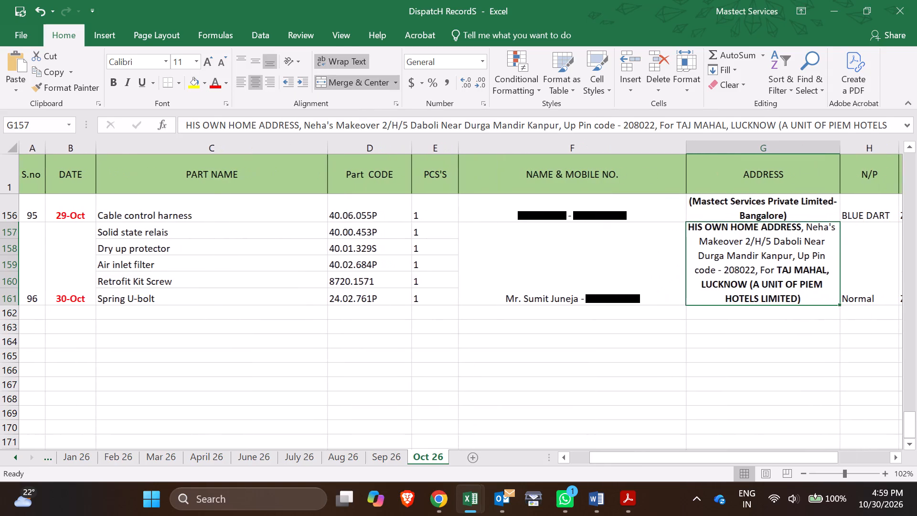
click(15, 239)
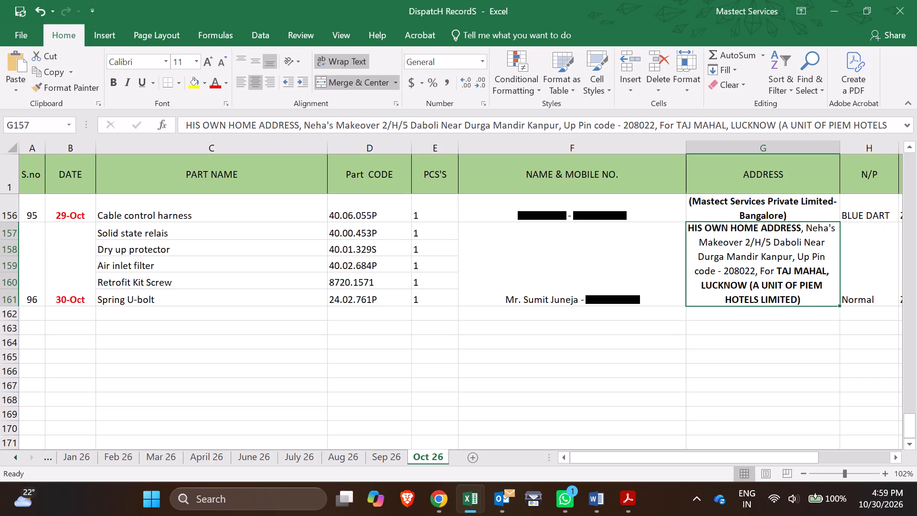
click(14, 255)
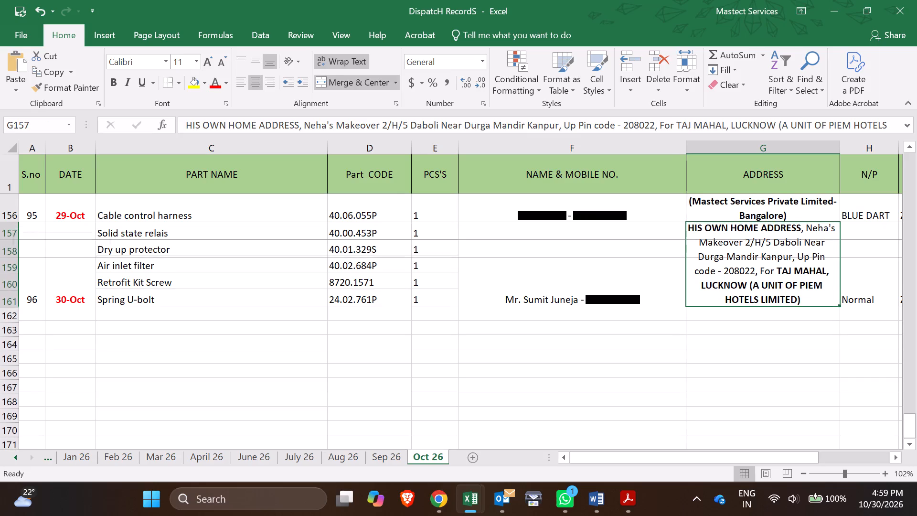
click(13, 273)
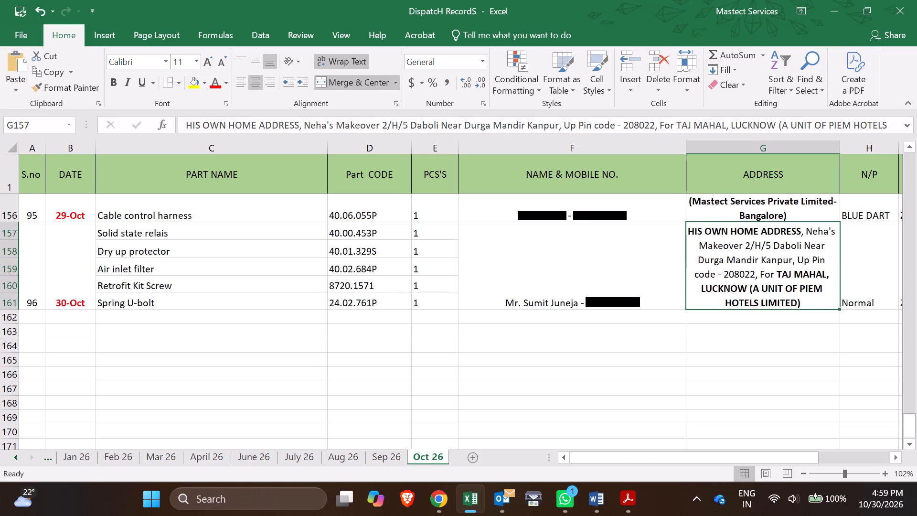
click(14, 292)
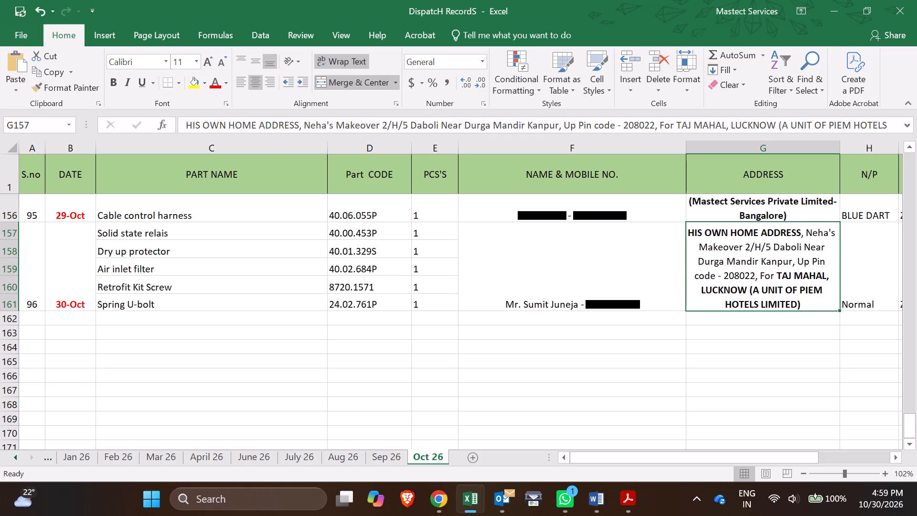
click(13, 311)
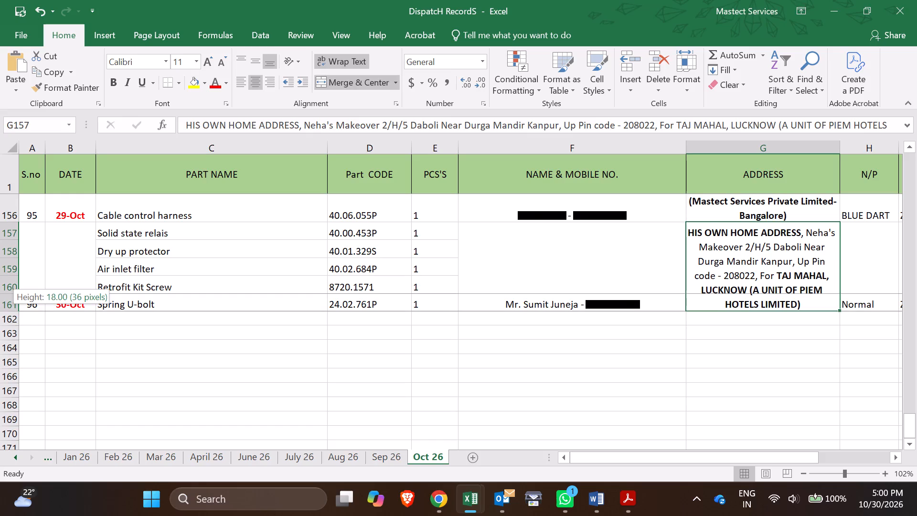
click(83, 296)
key(ctrl+s)
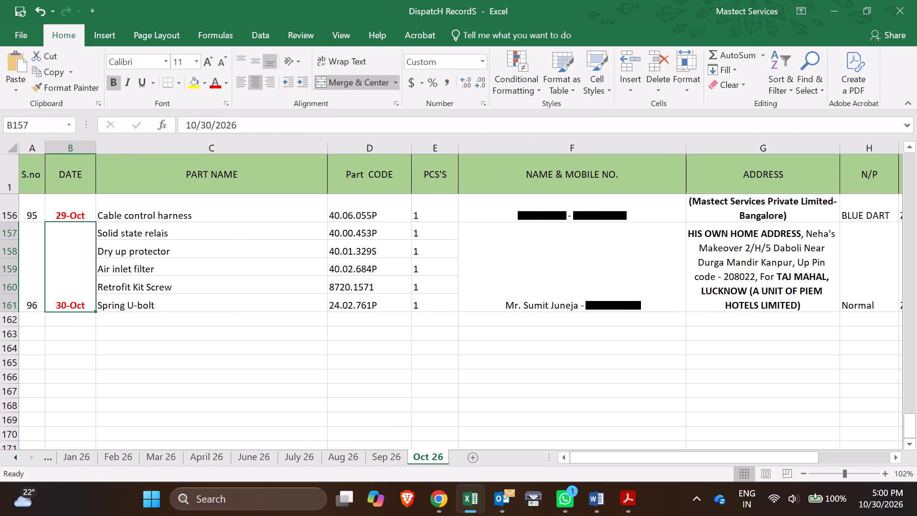
click(274, 266)
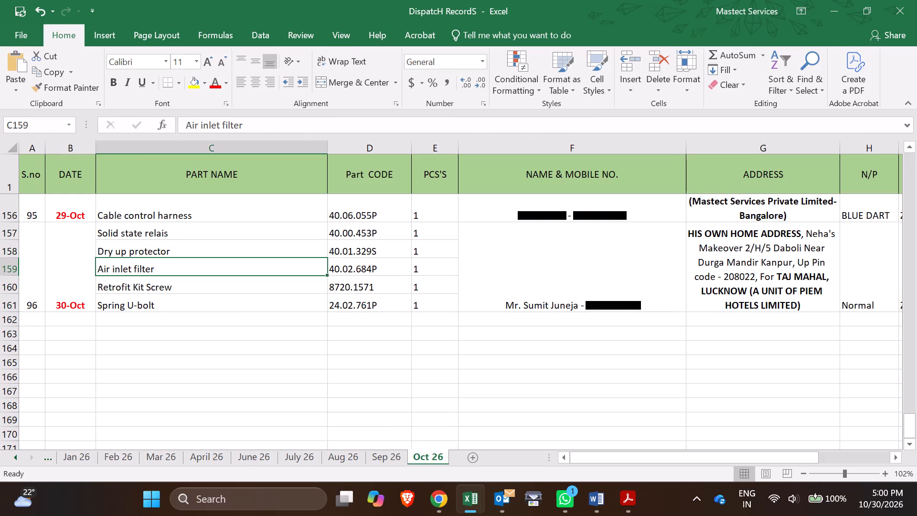
click(625, 239)
key(ctrl+s)
scroll(625, 239, left, 4)
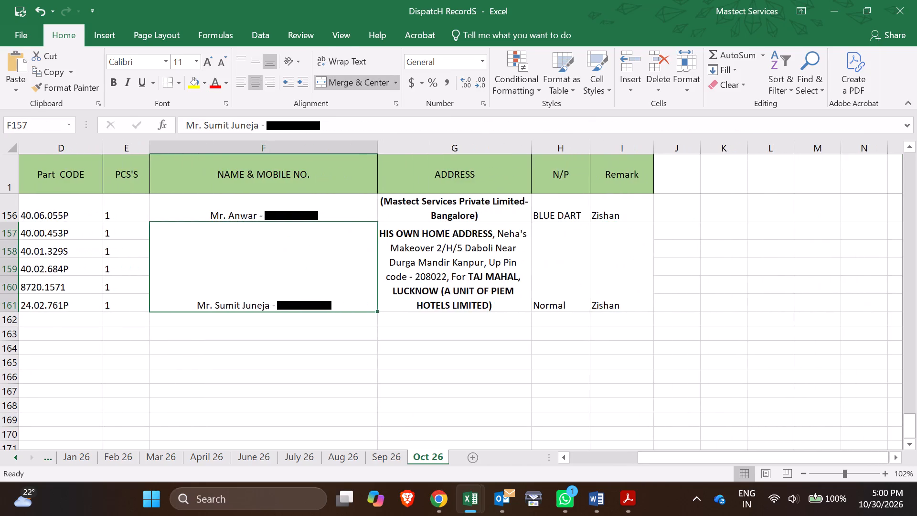
Enter serial number 97 in row 162, directly below entry 96, and save the workbook.
scroll(625, 239, right, 5)
click(41, 318)
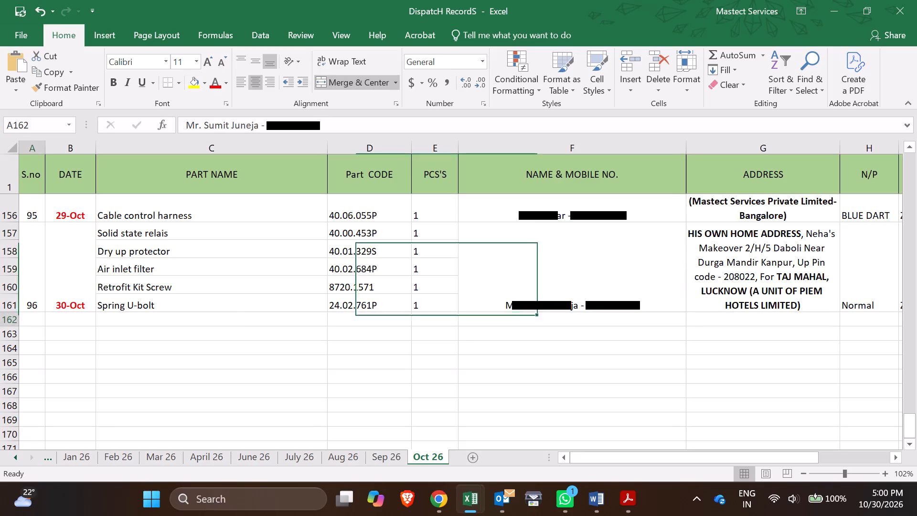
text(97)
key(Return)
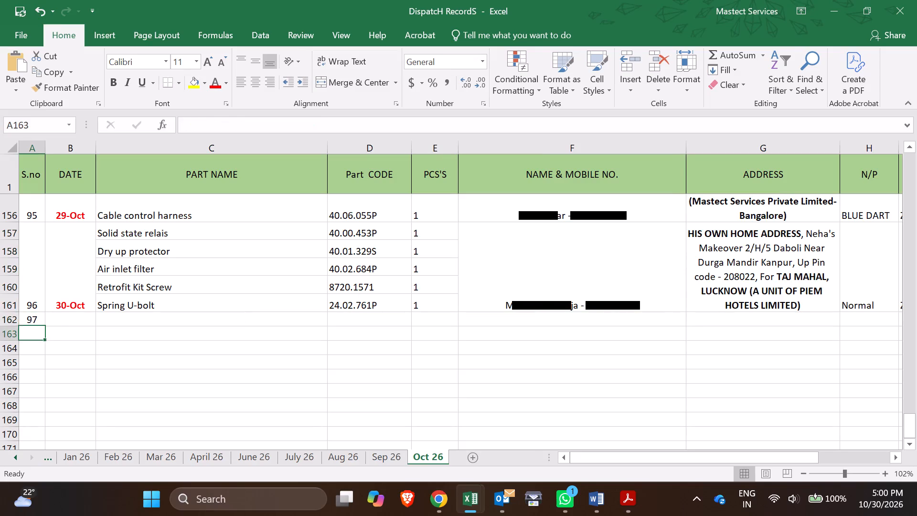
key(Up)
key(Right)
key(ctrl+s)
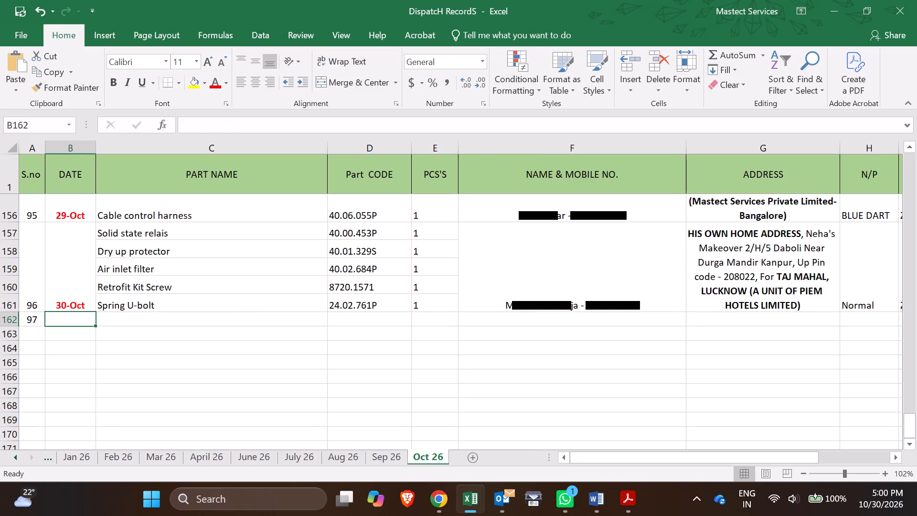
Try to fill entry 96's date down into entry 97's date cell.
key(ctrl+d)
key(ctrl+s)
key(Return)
Copy entry 96's 30-Oct date to entry 97, unmerge the pasted date cells, centre them and save the workbook.
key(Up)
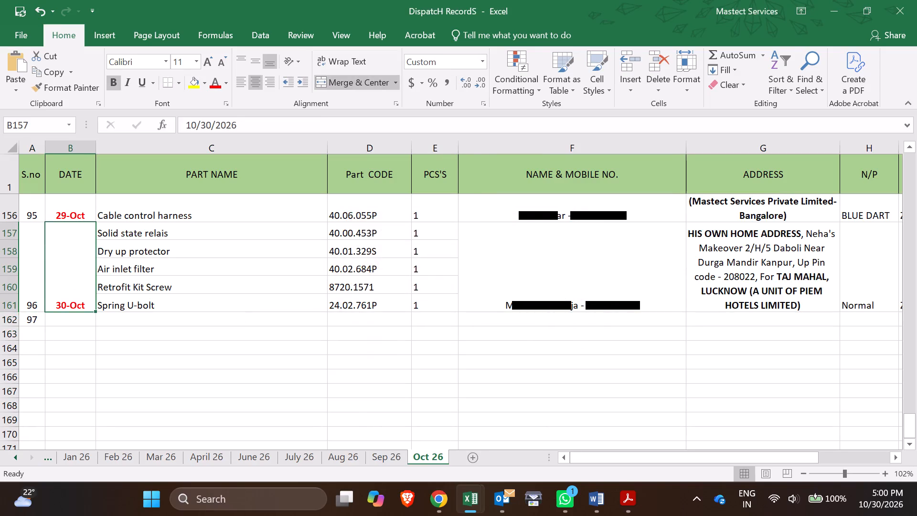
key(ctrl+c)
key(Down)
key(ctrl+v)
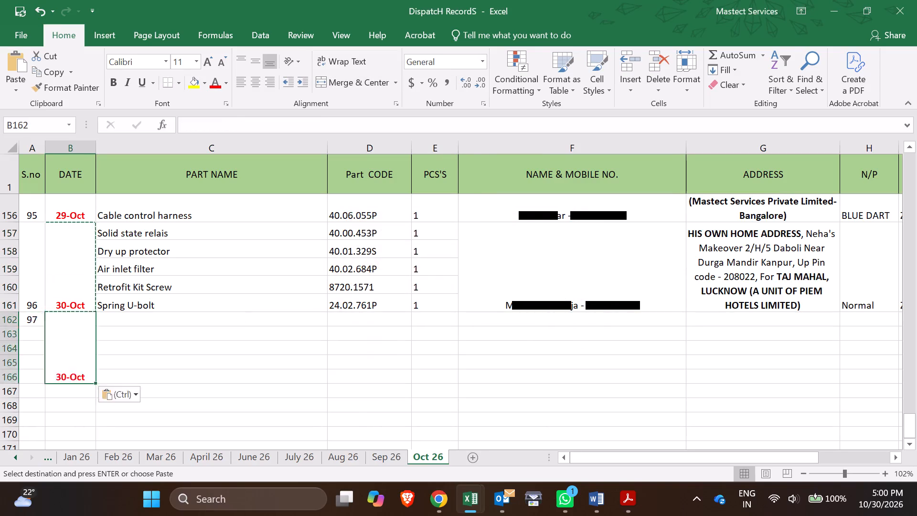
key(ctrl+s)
click(353, 81)
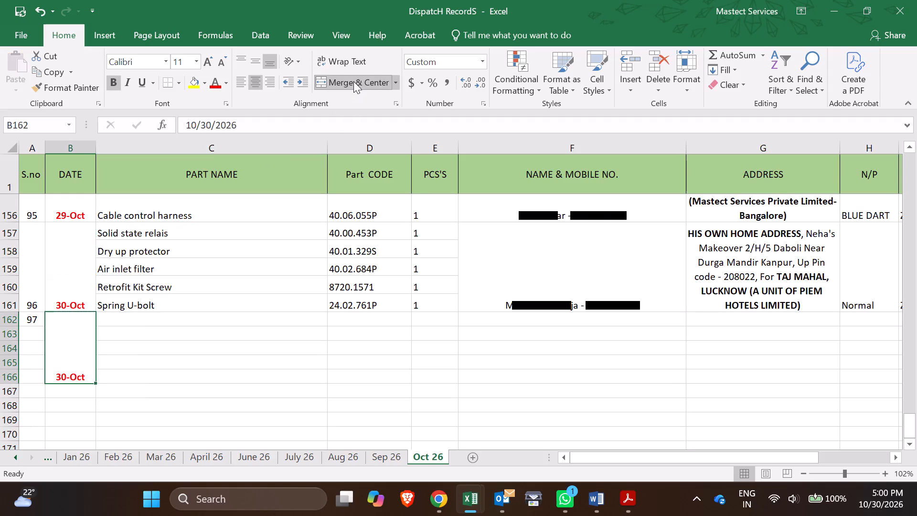
click(256, 83)
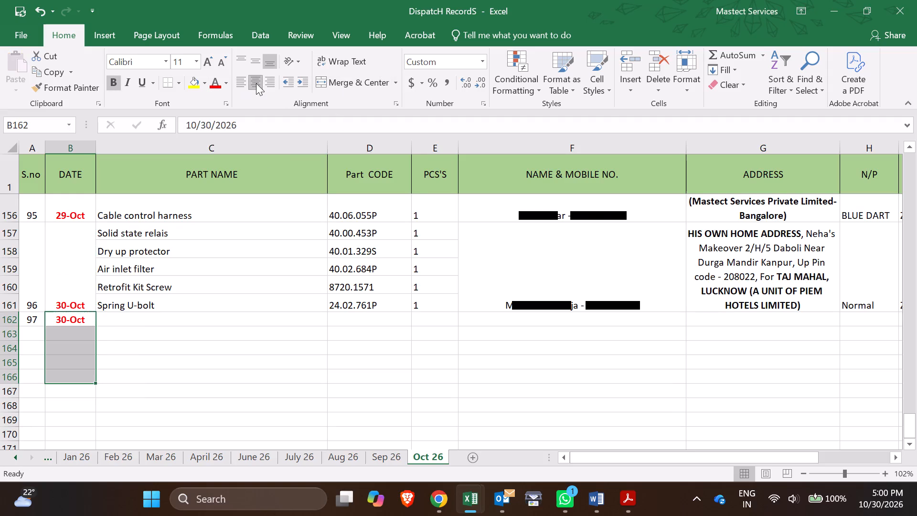
key(Right)
key(ctrl+s)
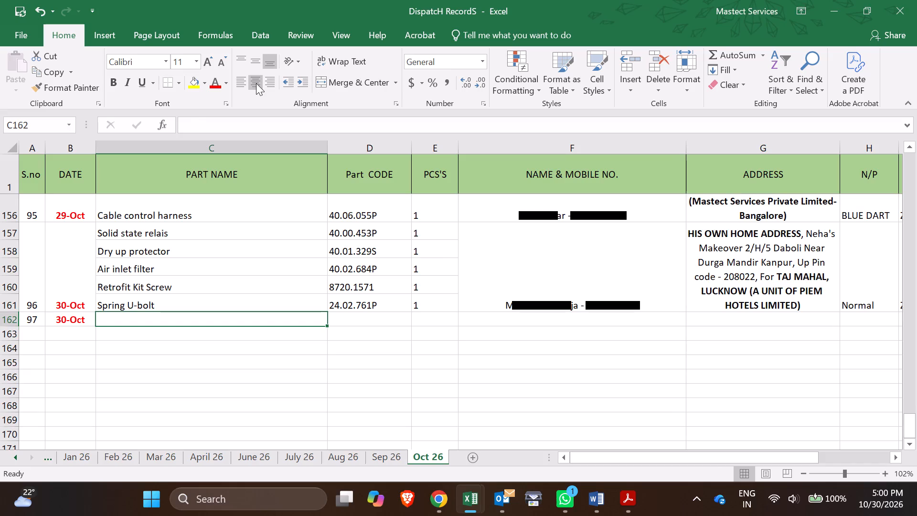
Enter "Cable control harness" as entry 97's part name.
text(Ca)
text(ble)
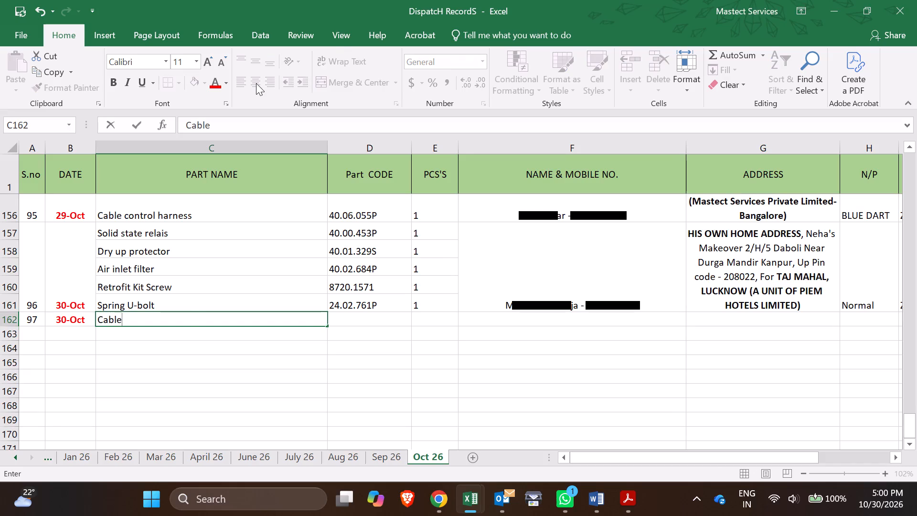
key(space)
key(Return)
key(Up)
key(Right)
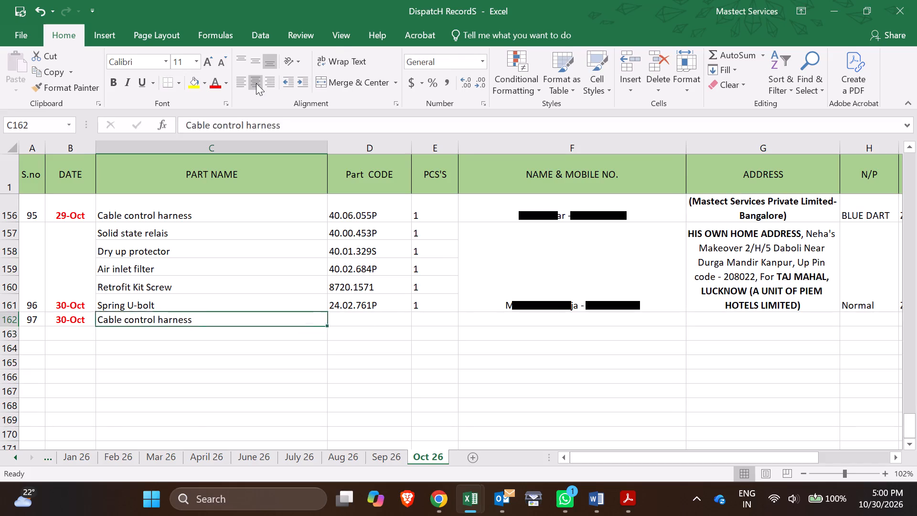
Enter part code 40.06.055P and a quantity of 1 piece for entry 97, and save the workbook.
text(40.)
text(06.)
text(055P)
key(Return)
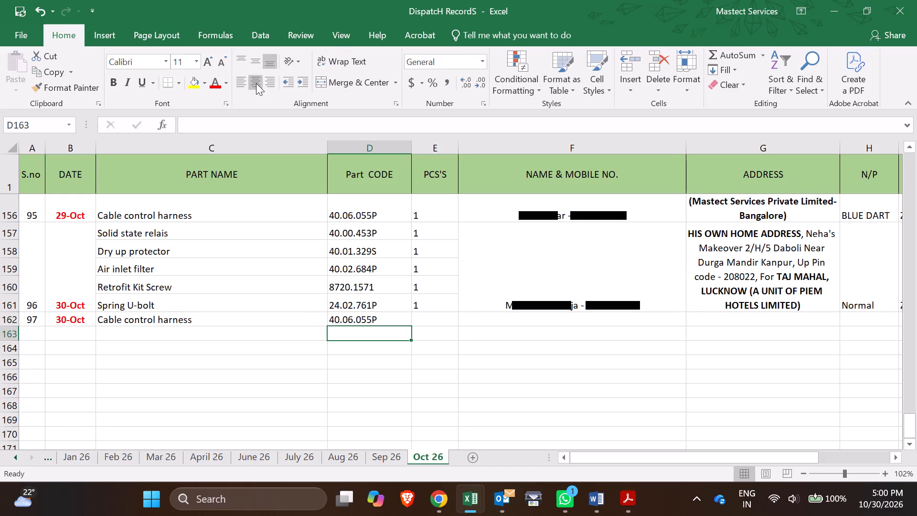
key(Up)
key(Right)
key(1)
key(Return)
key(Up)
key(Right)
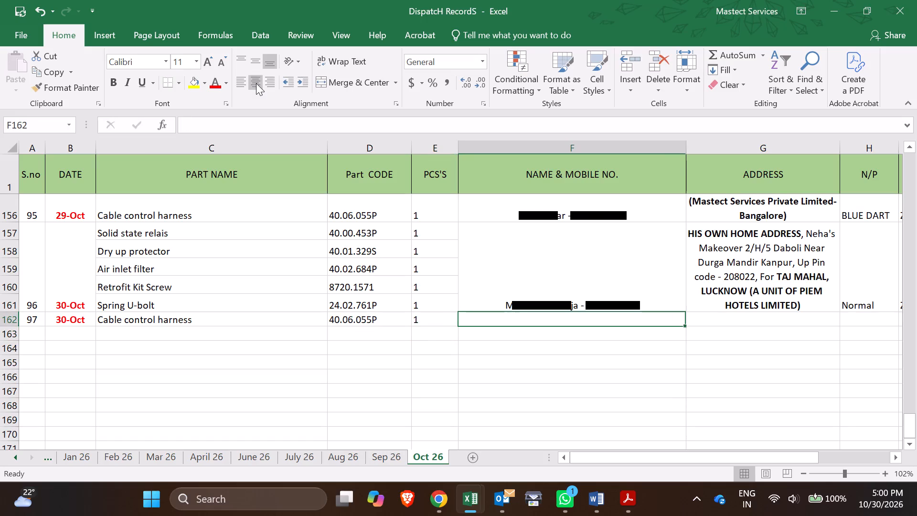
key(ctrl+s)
Enter the recipient's name and mobile number for entry 97 and save the workbook.
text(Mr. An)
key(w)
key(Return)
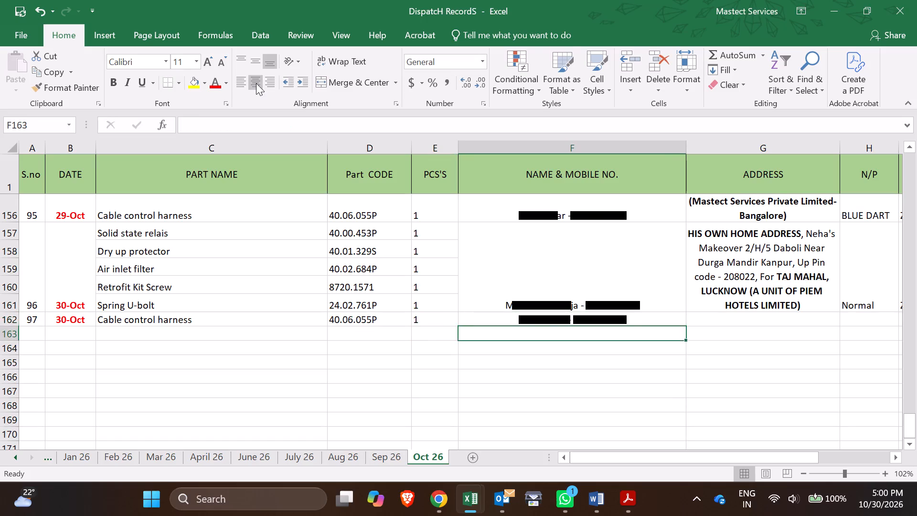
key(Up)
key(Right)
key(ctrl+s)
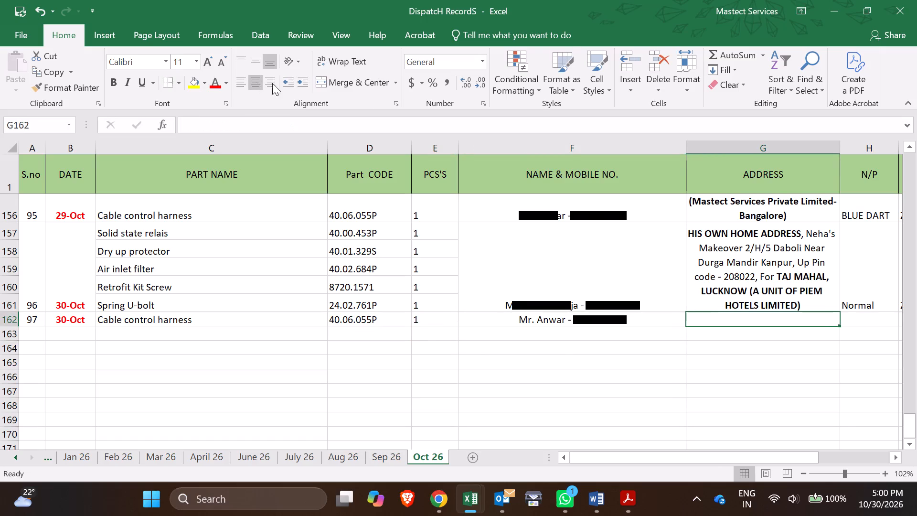
Copy the address text "(Mastect Services Private Limited-Bangalore)" from entry 95 into entry 97's address cell and save the workbook.
click(706, 215)
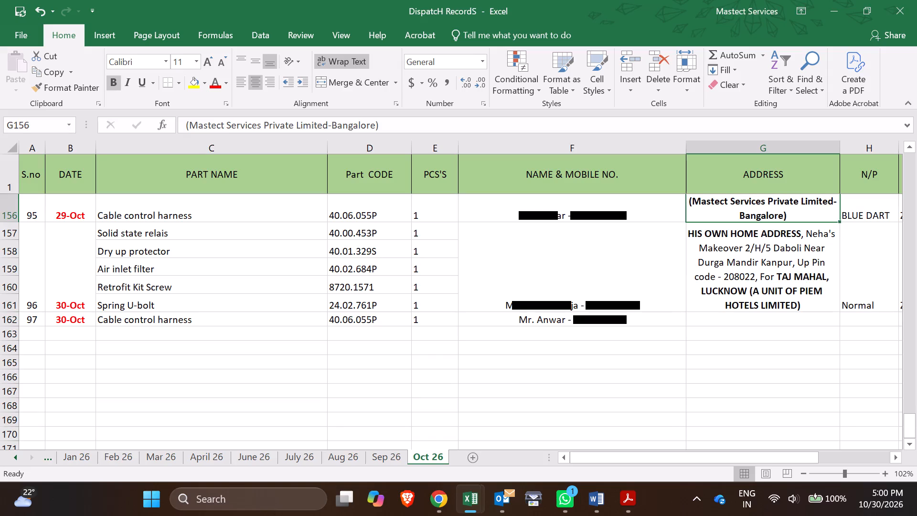
triple_click(455, 123)
key(ctrl+c)
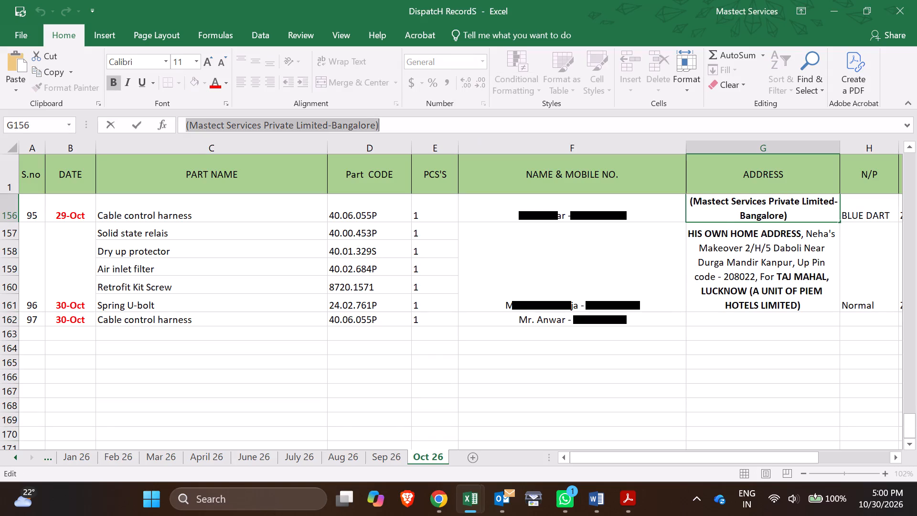
click(747, 321)
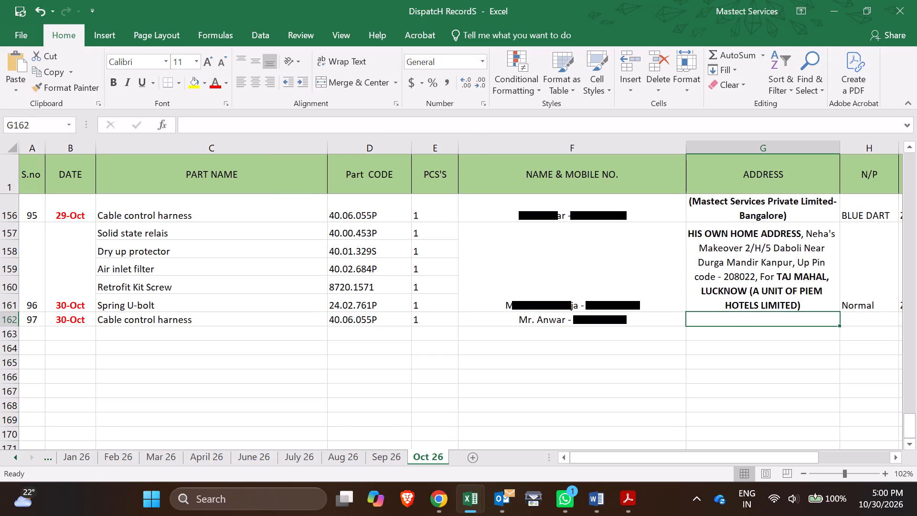
click(482, 123)
key(ctrl+v)
key(Return)
key(ctrl+s)
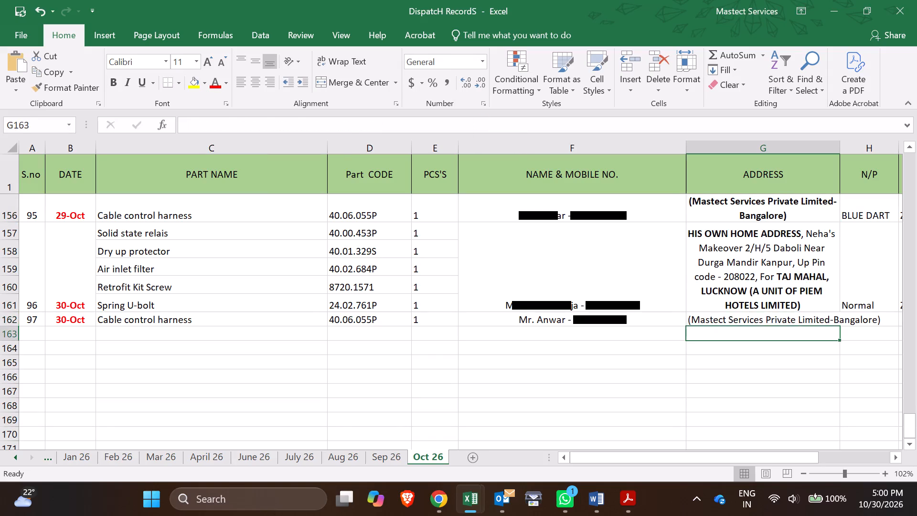
Wrap the text in entry 97's address cell.
key(Up)
click(362, 68)
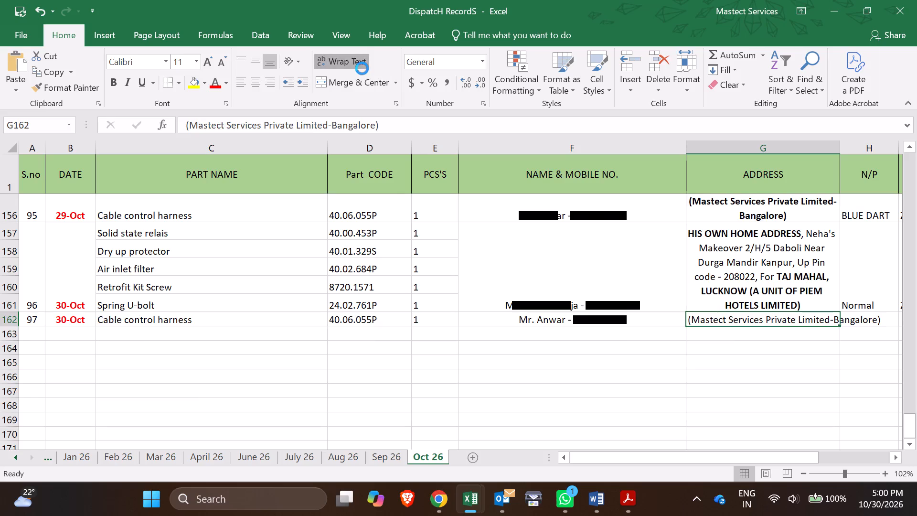
Centre and bold entry 97's address, "(Mastect Services Private Limited-Bangalore)", and save the workbook.
click(257, 85)
key(ctrl+b)
key(Return)
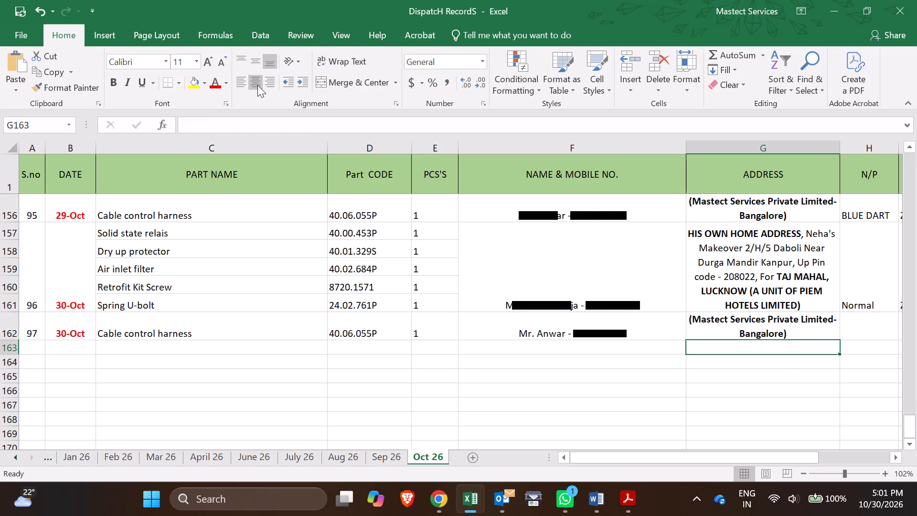
key(Up)
key(Right)
key(ctrl+s)
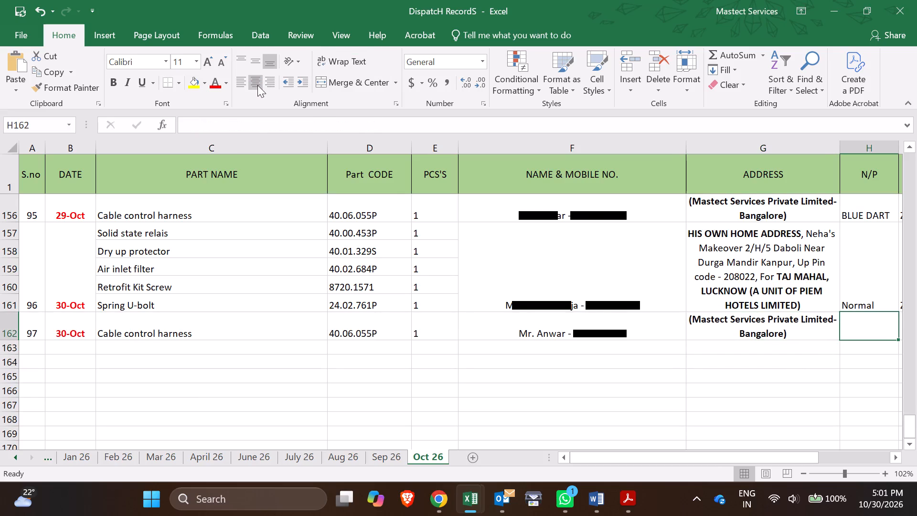
Enter "BLUE DART" as entry 97's N/P value.
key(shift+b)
key(Return)
key(Up)
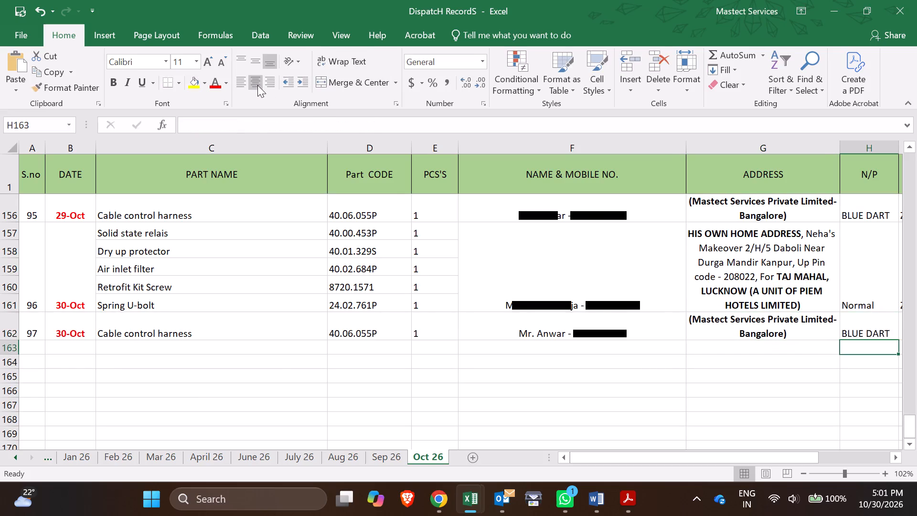
Enter "Zishan" as entry 97's remark.
key(Right)
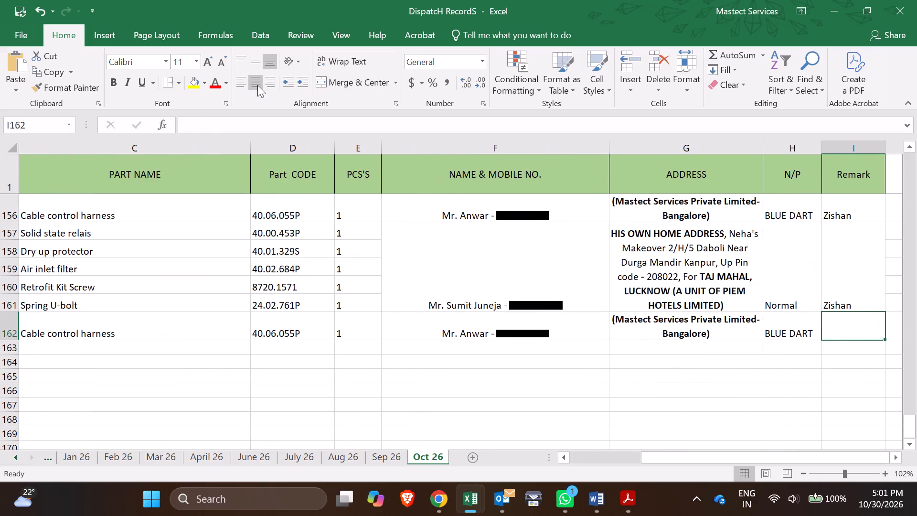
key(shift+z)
key(Return)
Enter 98 as the serial number in the row below entry 97.
key(Left)
key(Left)
key(Left)
key(Left)
key(Left)
key(Left)
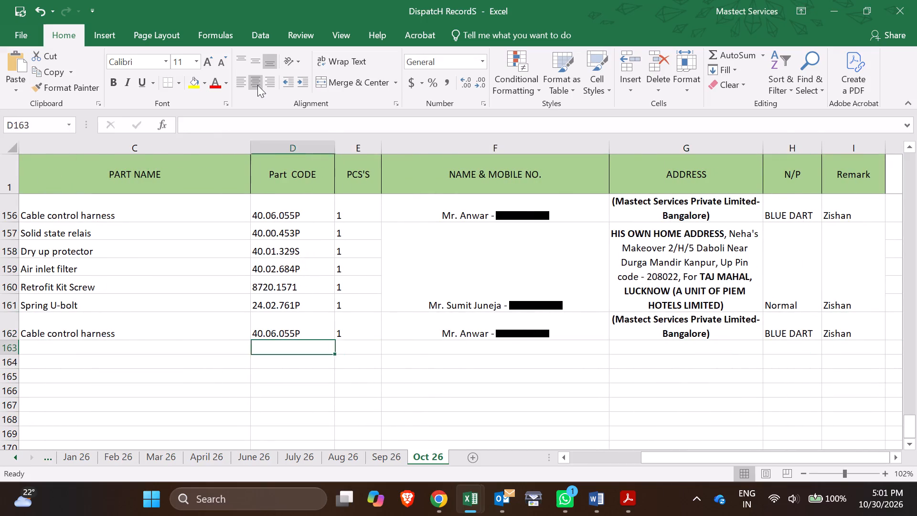
key(Left)
key(Left)
key(Left)
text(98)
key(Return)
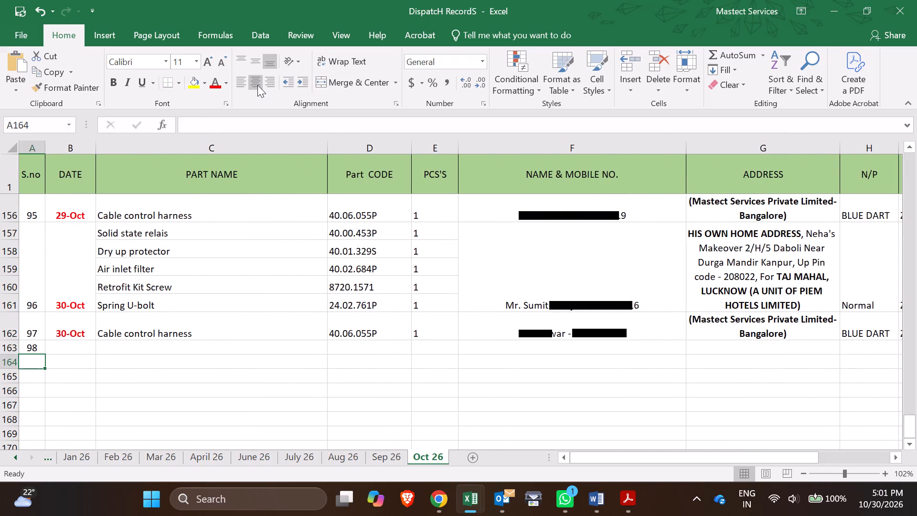
Fill entry 97's 30-Oct date down to entry 98 and save the workbook.
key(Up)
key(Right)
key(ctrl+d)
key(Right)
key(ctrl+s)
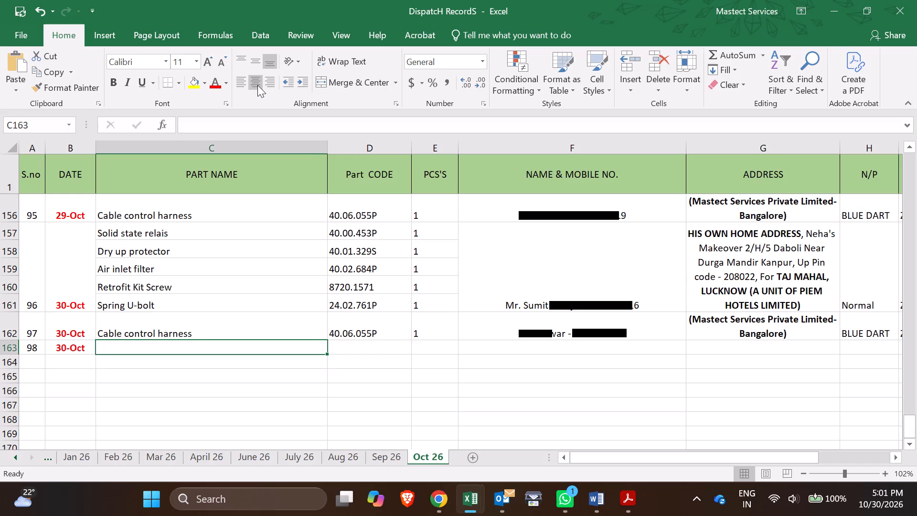
Enter "Steam hose kit" as entry 98's first part name.
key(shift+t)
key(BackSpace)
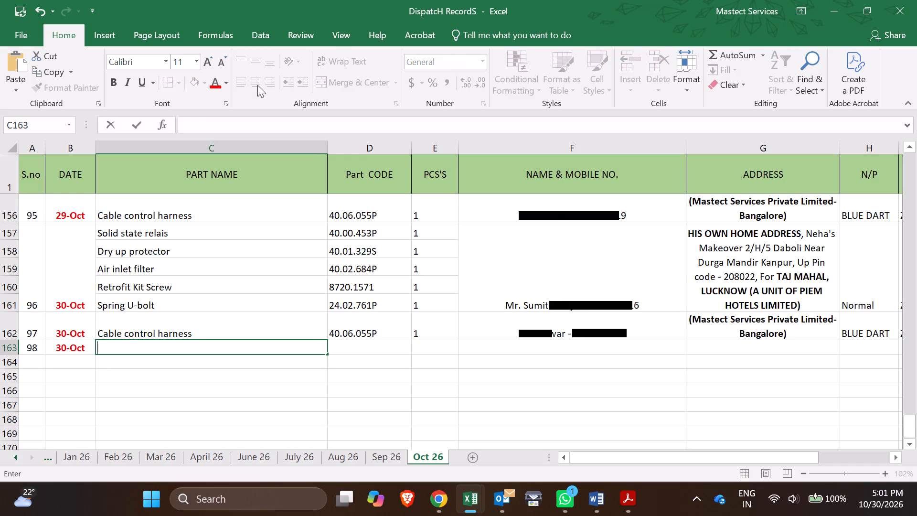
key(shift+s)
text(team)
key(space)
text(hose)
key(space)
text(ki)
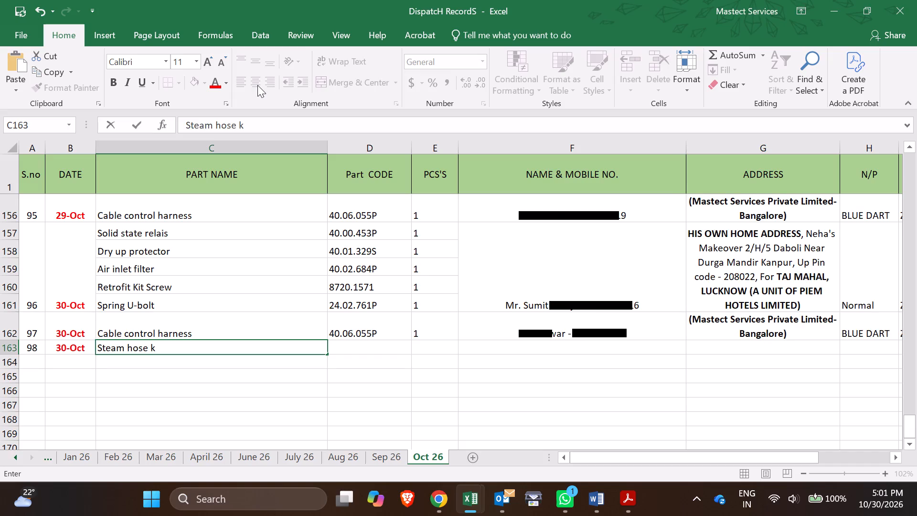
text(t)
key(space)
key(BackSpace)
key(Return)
Enter part code 2112.1006S and a quantity of 1 for the Steam hose kit.
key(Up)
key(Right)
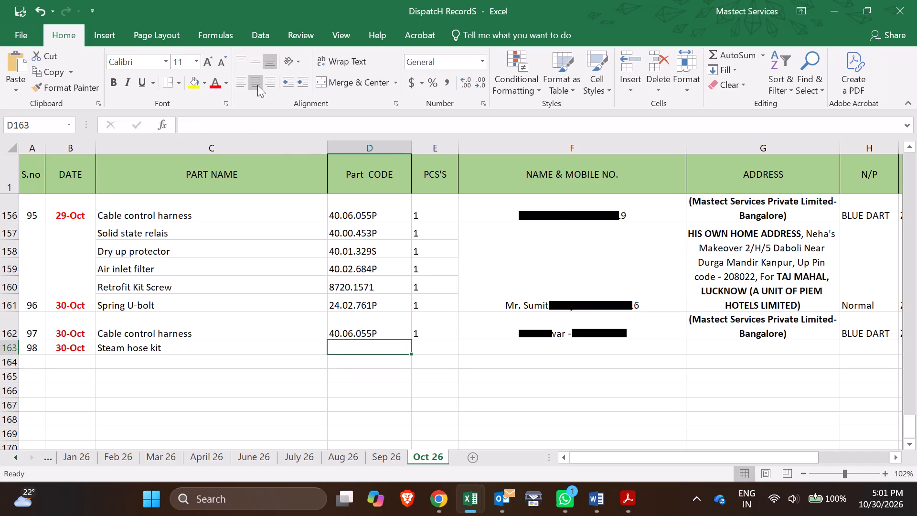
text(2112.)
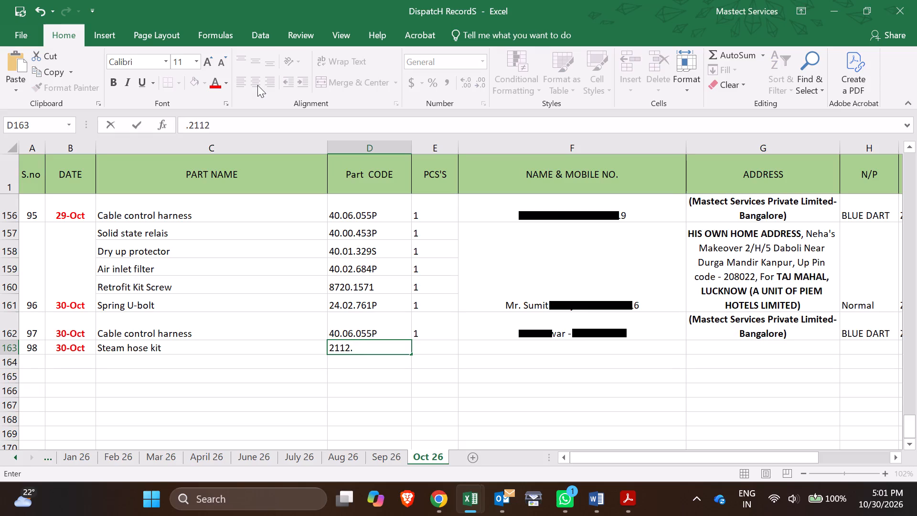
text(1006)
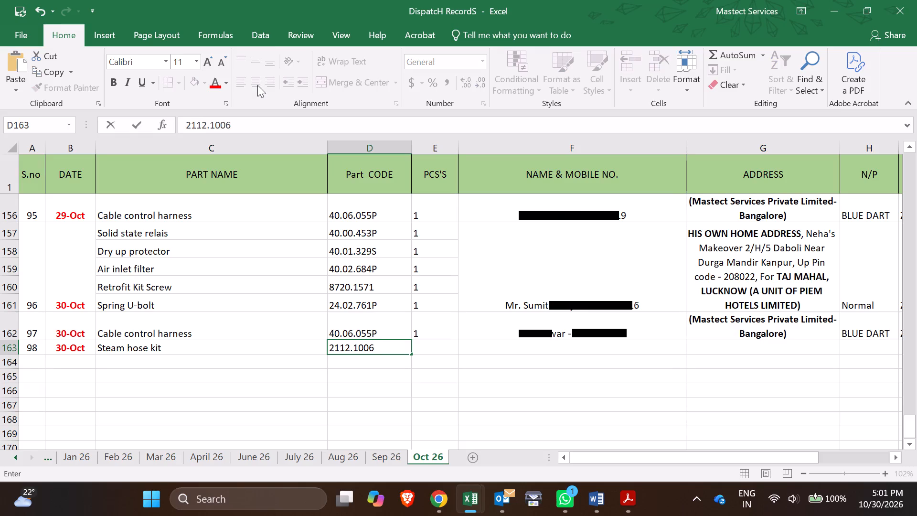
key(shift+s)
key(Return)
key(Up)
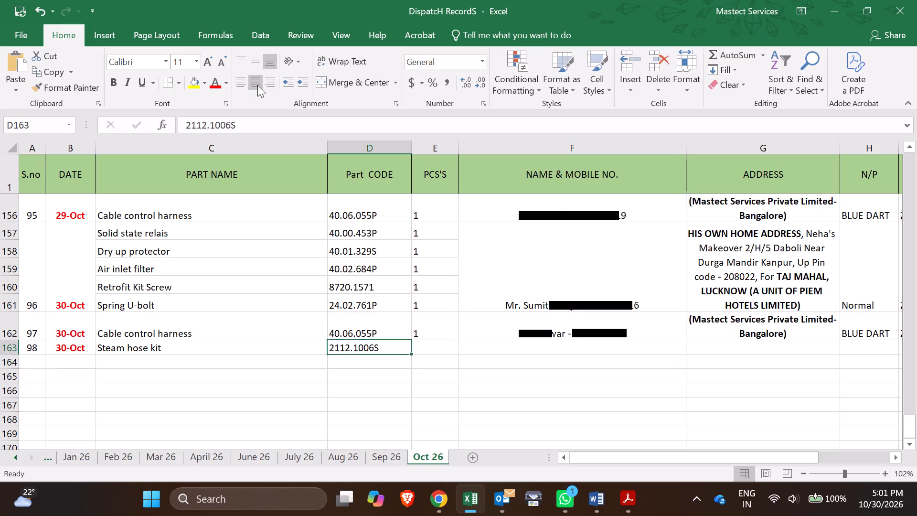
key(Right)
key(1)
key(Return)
Enter "Control PCB" as the part name in the row below the Steam hose kit.
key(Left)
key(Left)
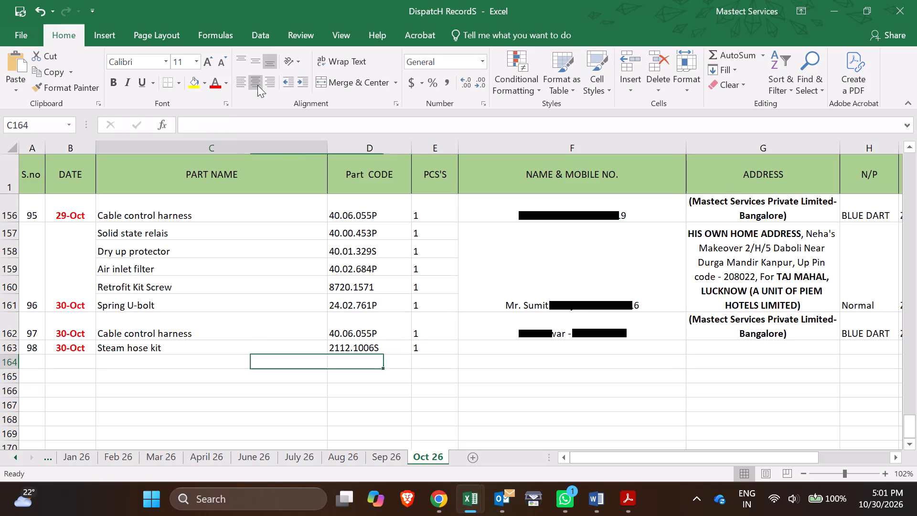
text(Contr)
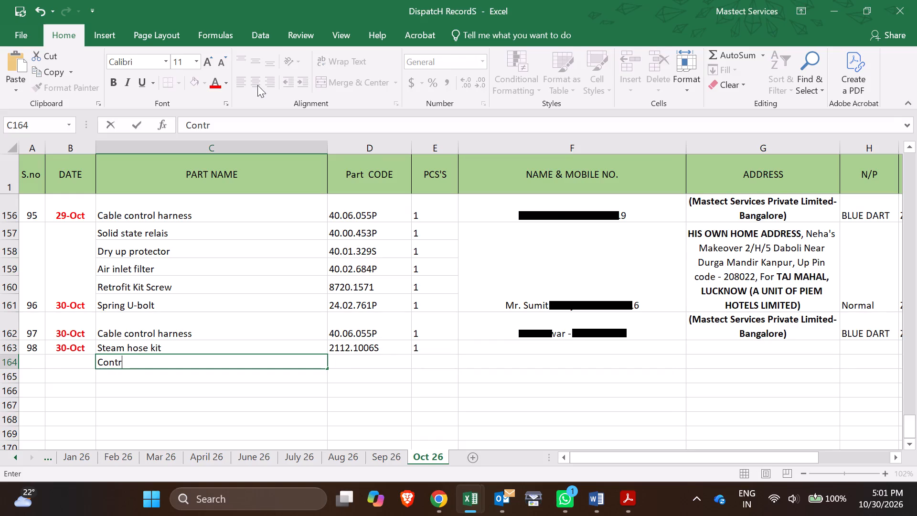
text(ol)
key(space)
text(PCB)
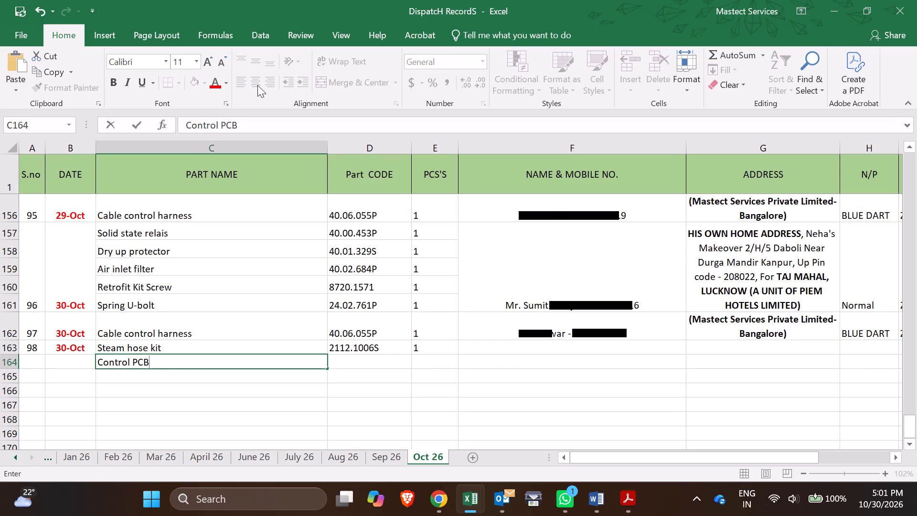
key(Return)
Enter part code 42.00.269P and a quantity of 1 for the Control PCB, and save the workbook.
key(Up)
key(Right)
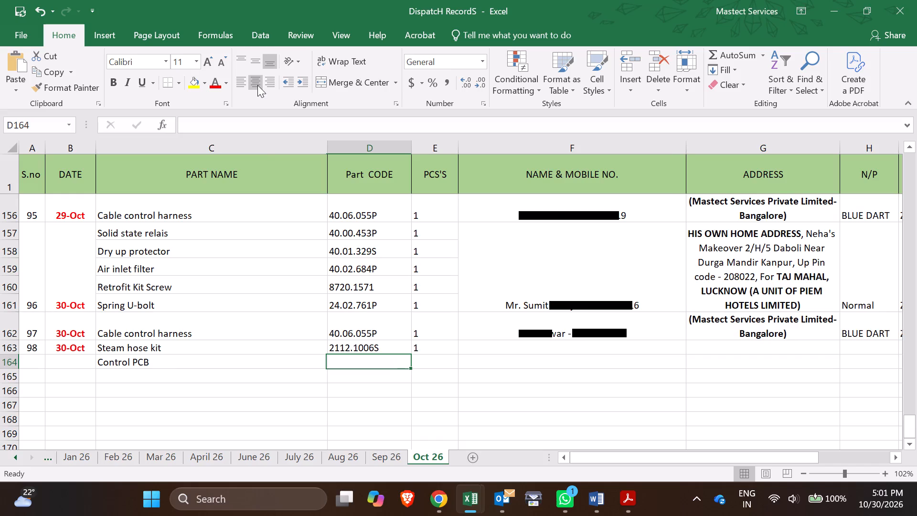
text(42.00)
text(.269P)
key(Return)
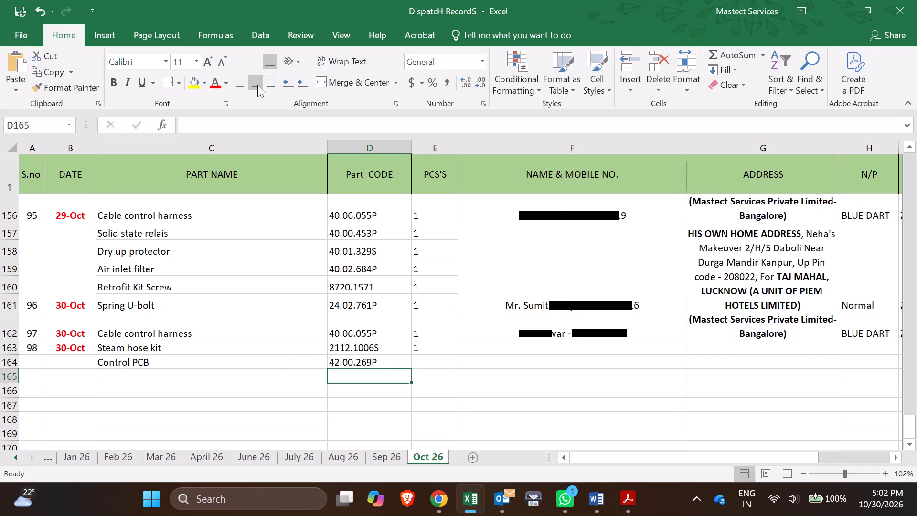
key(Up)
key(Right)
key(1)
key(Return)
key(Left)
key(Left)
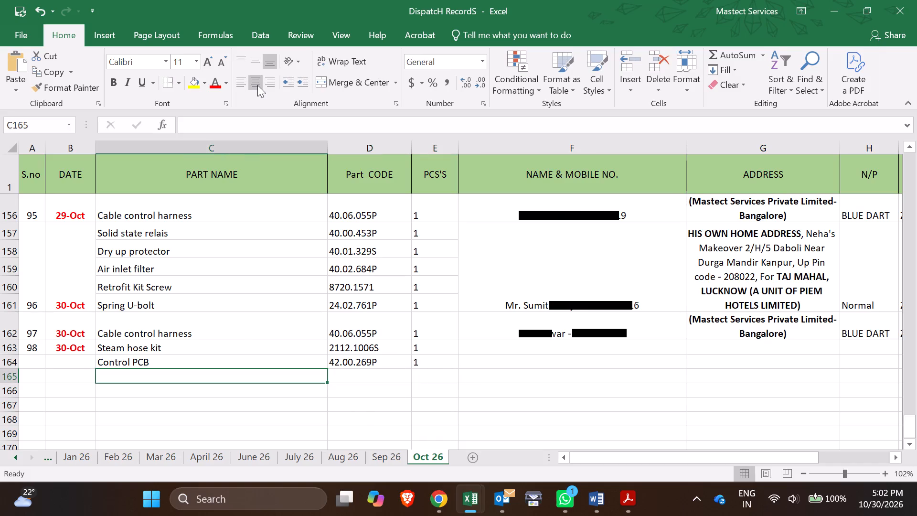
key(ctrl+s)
Add "Repair Kit bulb" as entry 98's third part line, with code 87.00.065 and quantity 1, and save the workbook.
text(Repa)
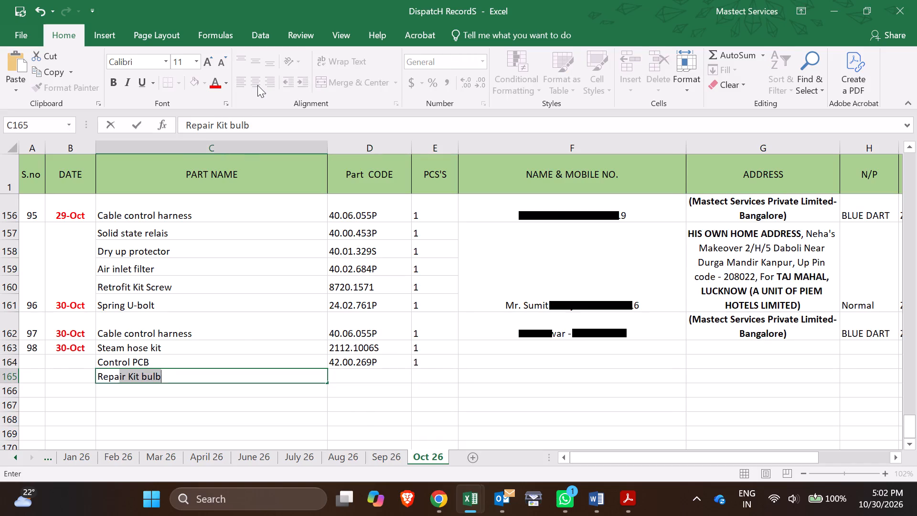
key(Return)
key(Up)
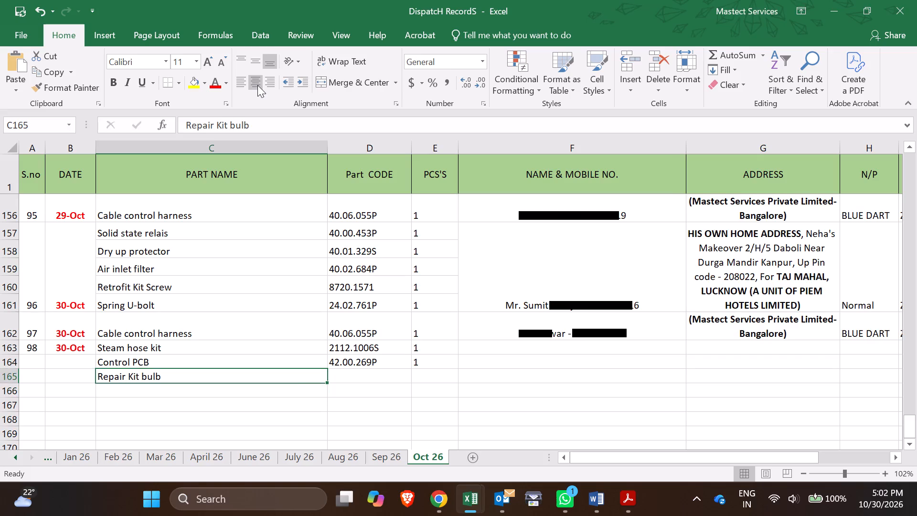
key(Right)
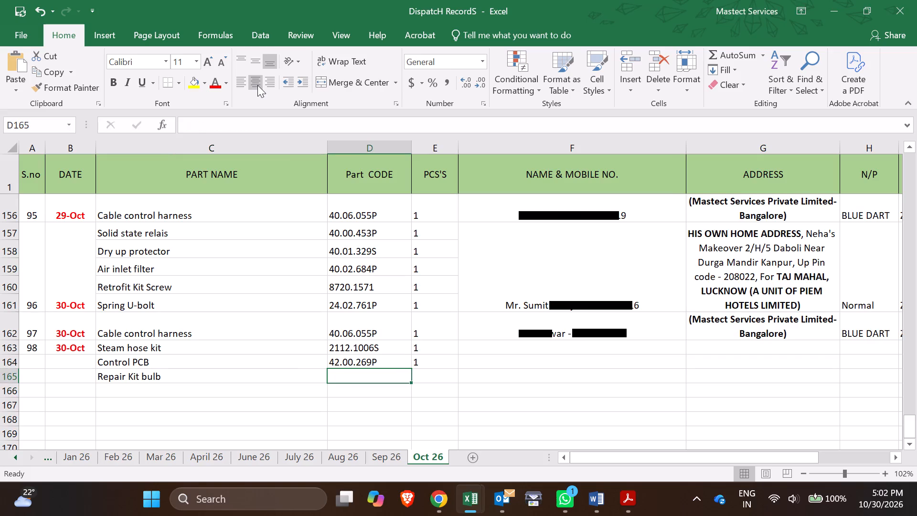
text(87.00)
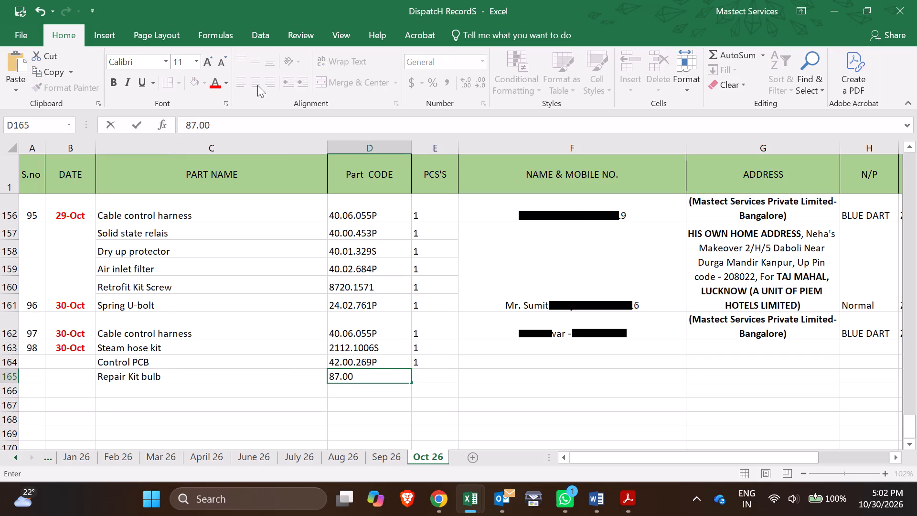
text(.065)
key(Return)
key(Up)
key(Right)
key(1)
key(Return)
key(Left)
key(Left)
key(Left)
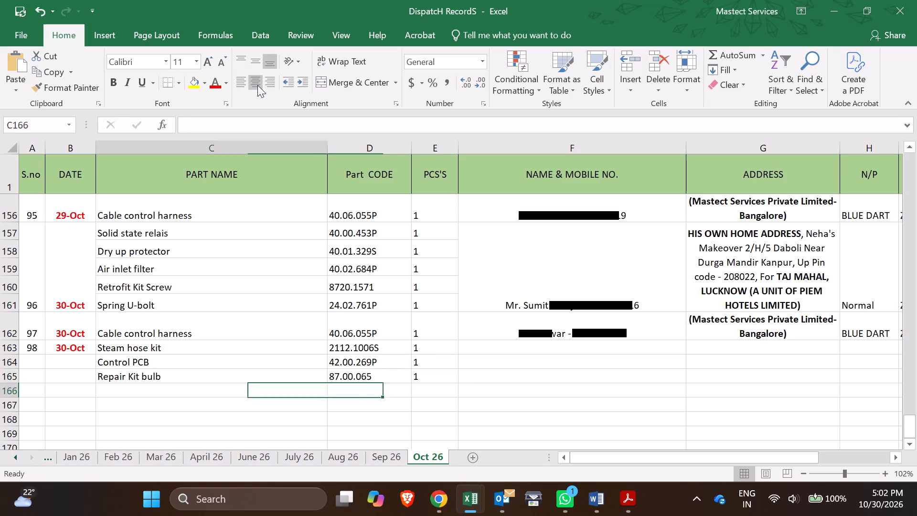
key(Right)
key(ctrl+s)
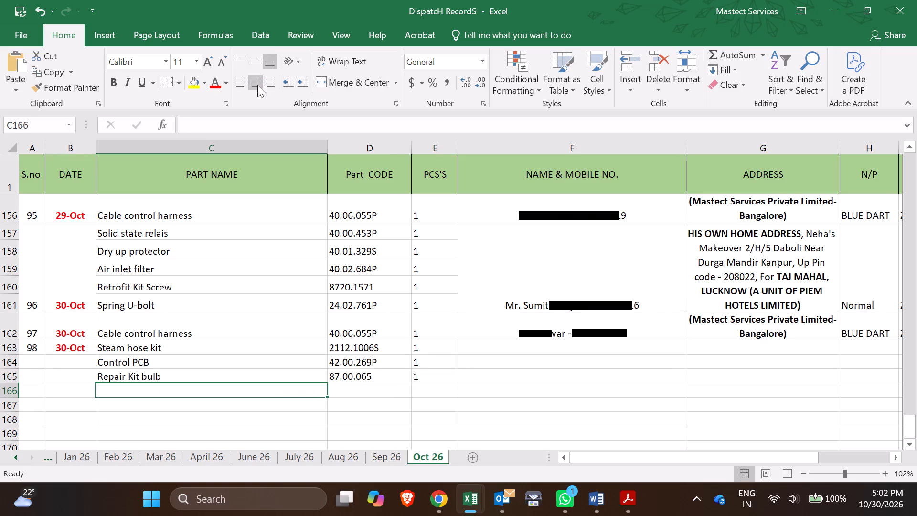
Add "Halogen bulb" as entry 98's fourth part line, with code 3024.0201P and quantity 1.
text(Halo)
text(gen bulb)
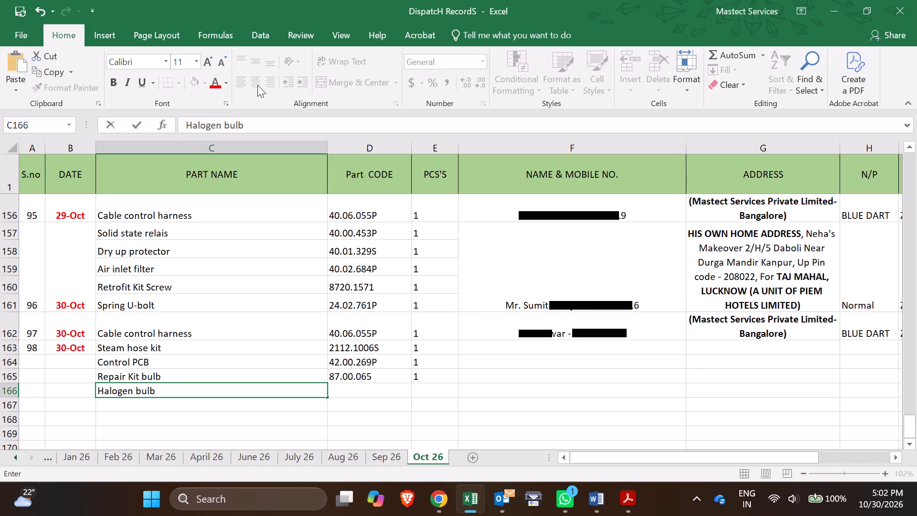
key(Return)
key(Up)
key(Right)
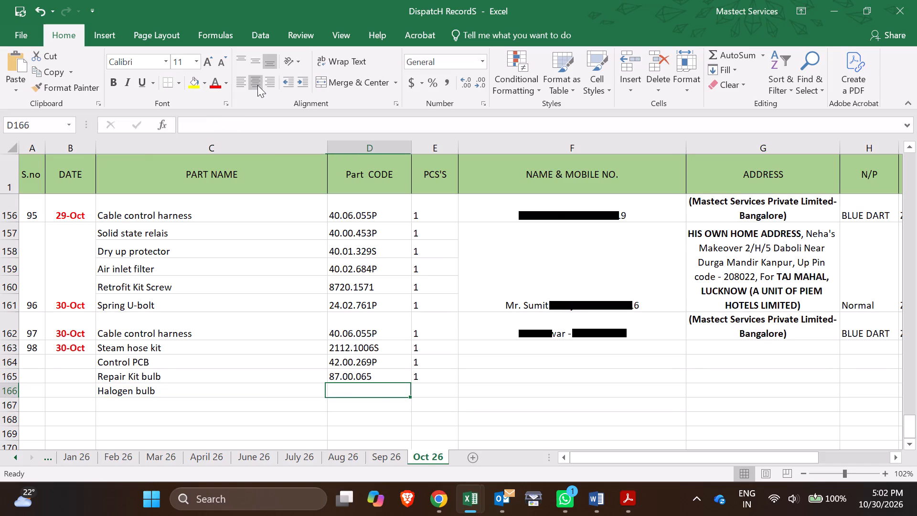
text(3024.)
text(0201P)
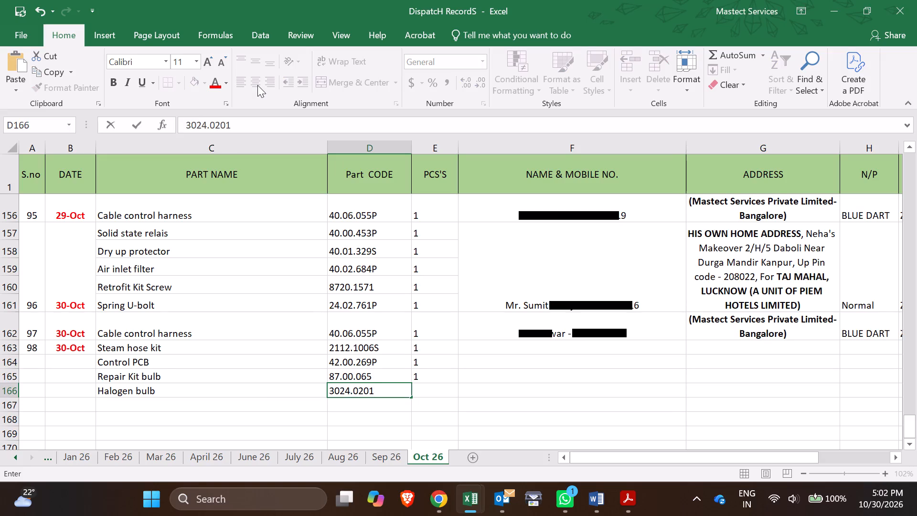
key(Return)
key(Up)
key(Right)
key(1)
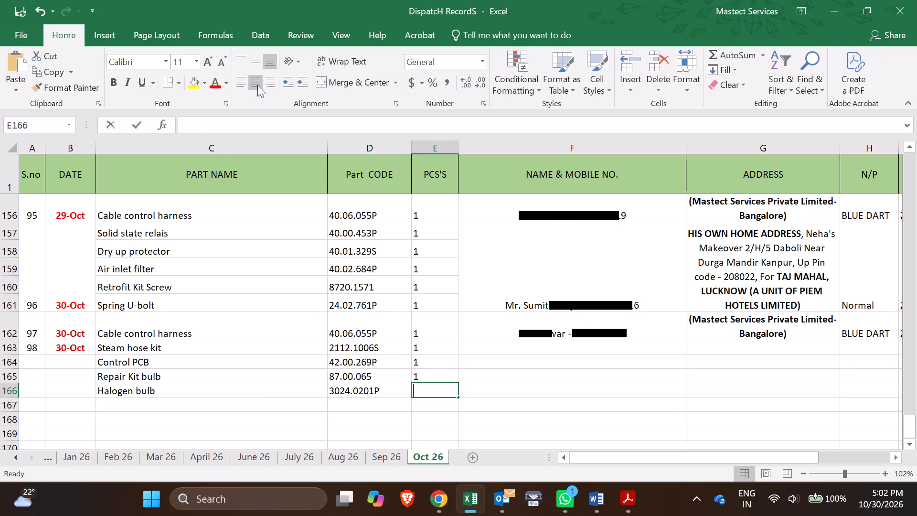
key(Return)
Enter "Cable for service door" as the part name in the row below the Halogen bulb.
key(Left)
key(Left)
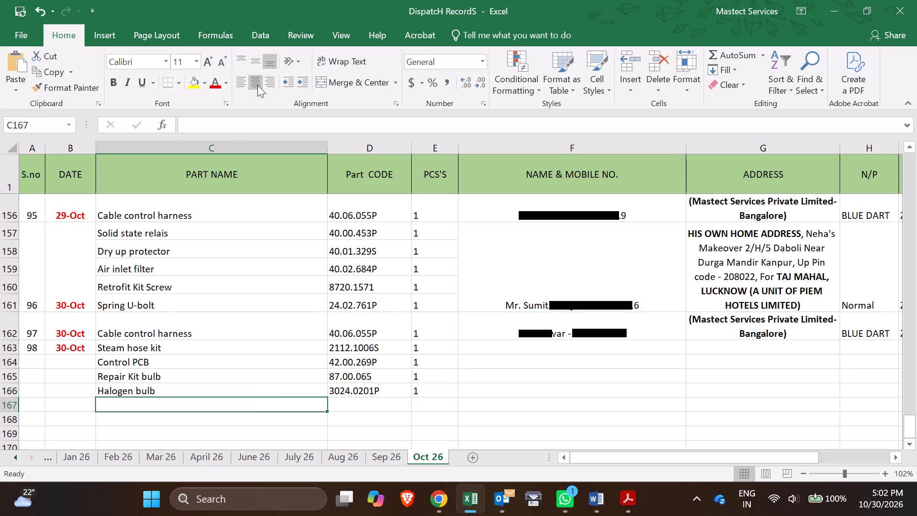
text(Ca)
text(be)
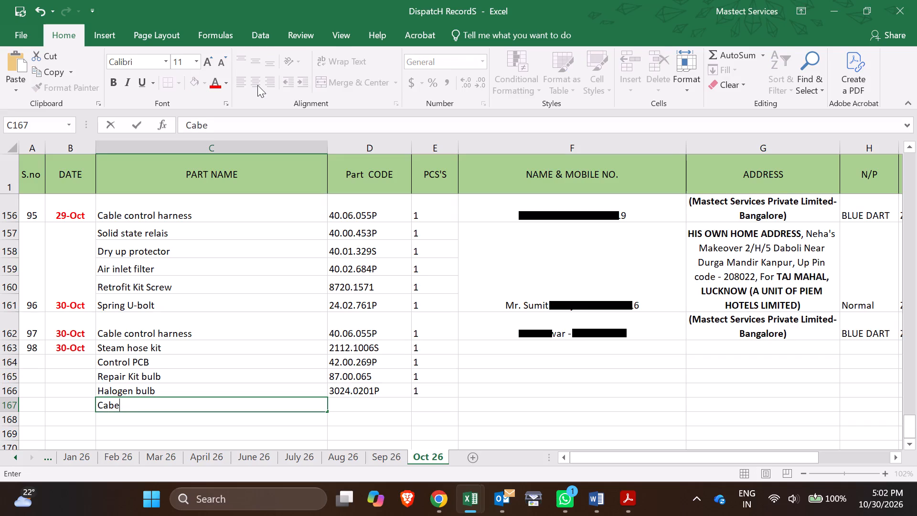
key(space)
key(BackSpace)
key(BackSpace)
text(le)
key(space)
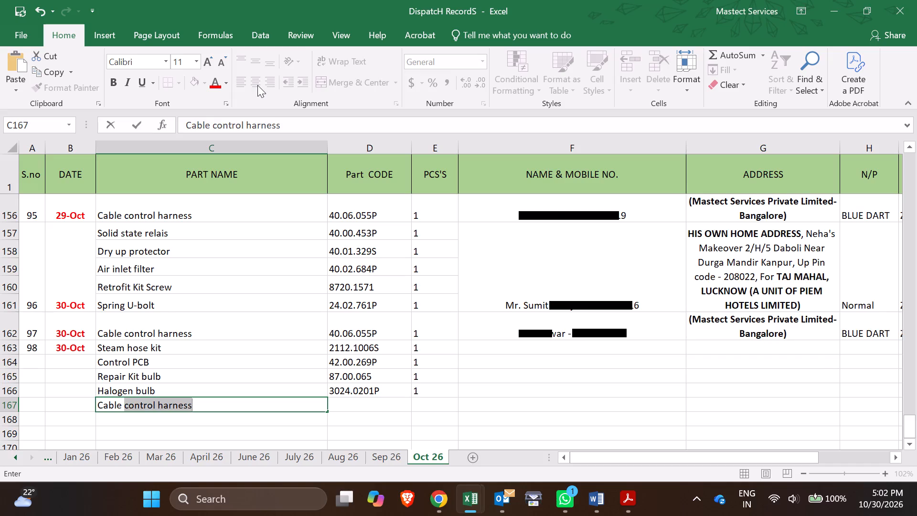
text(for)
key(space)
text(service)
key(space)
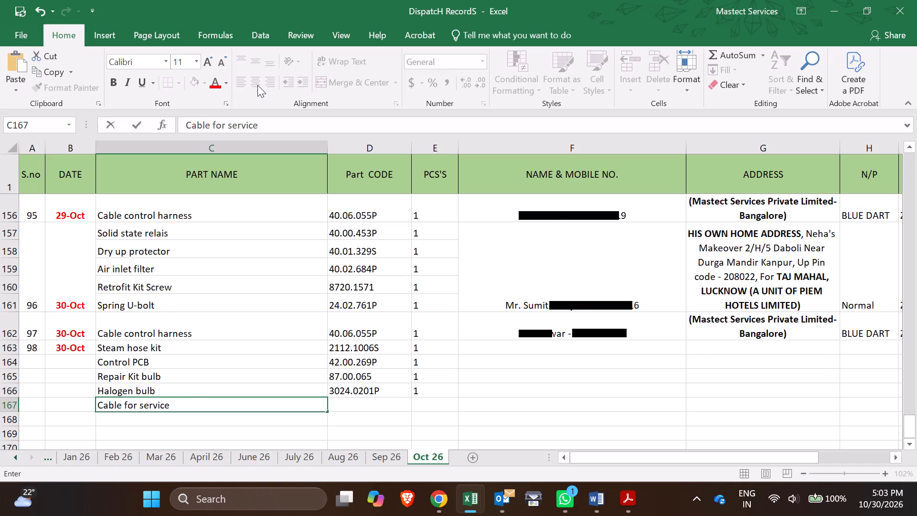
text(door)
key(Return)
Enter part code 2039.0331P and a quantity of 1 for the service door part, and save the workbook.
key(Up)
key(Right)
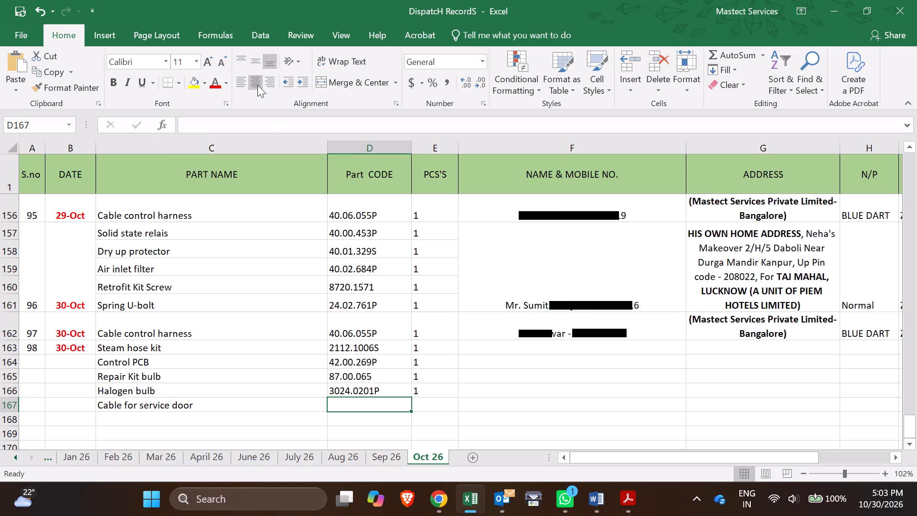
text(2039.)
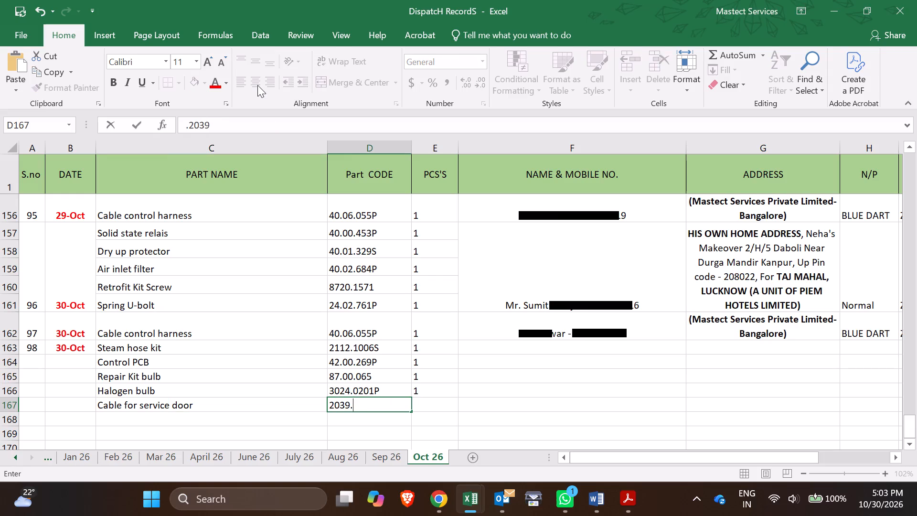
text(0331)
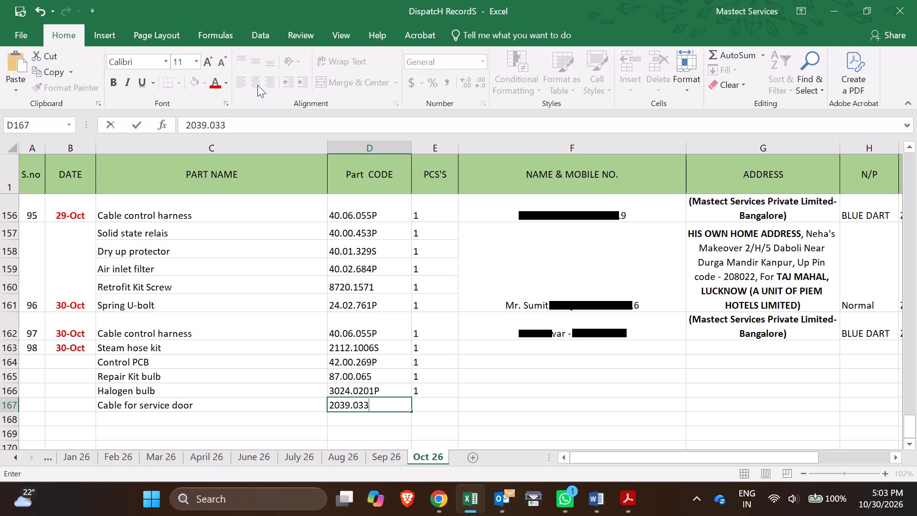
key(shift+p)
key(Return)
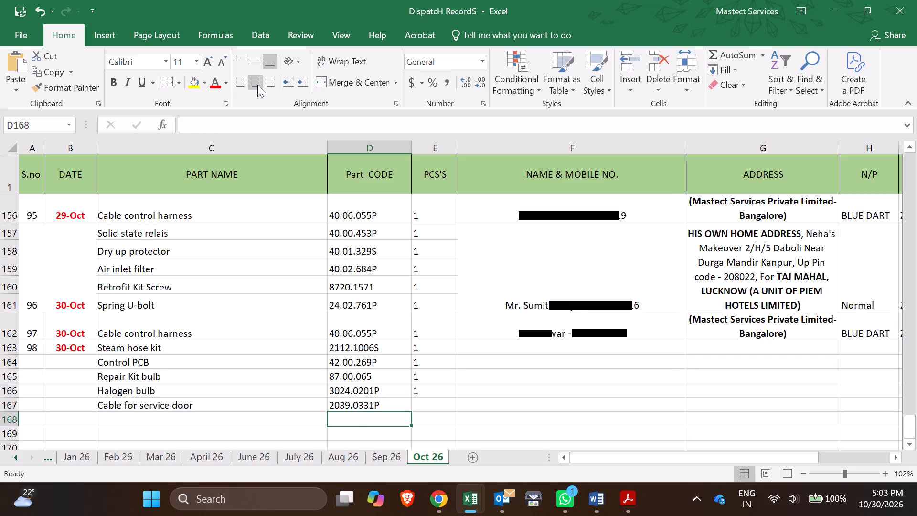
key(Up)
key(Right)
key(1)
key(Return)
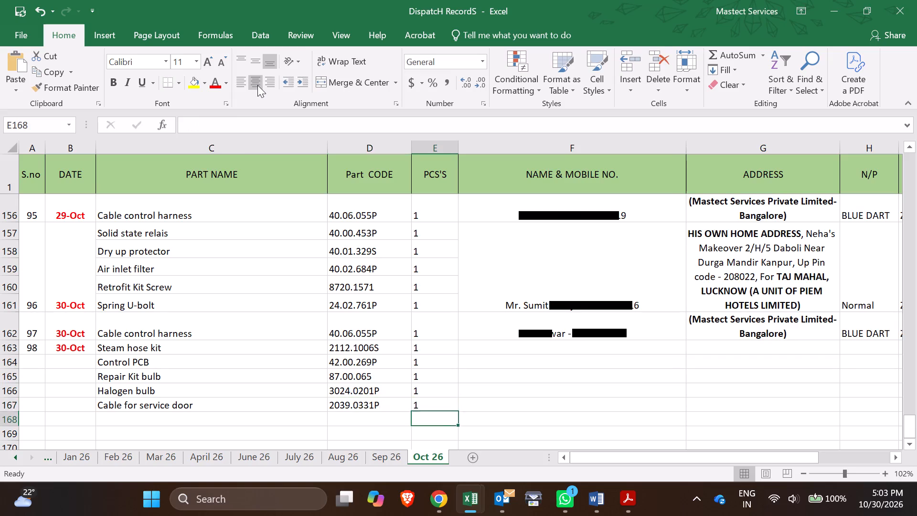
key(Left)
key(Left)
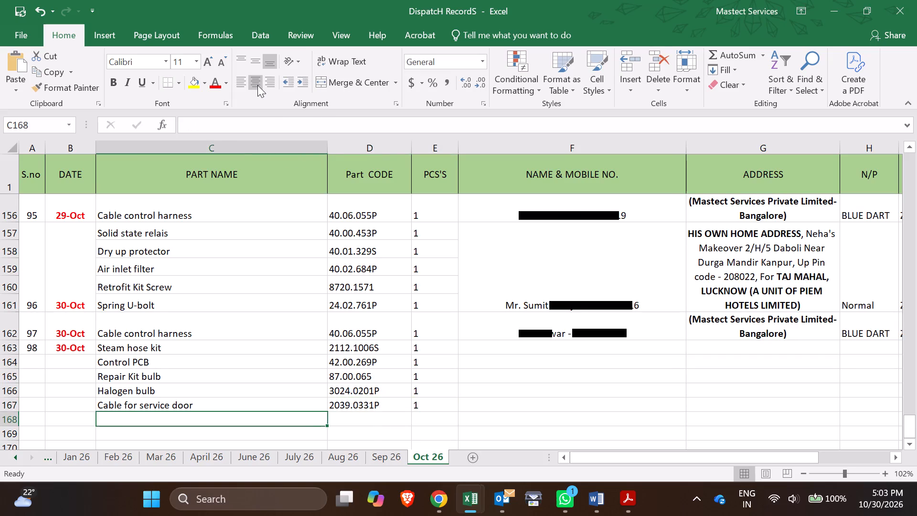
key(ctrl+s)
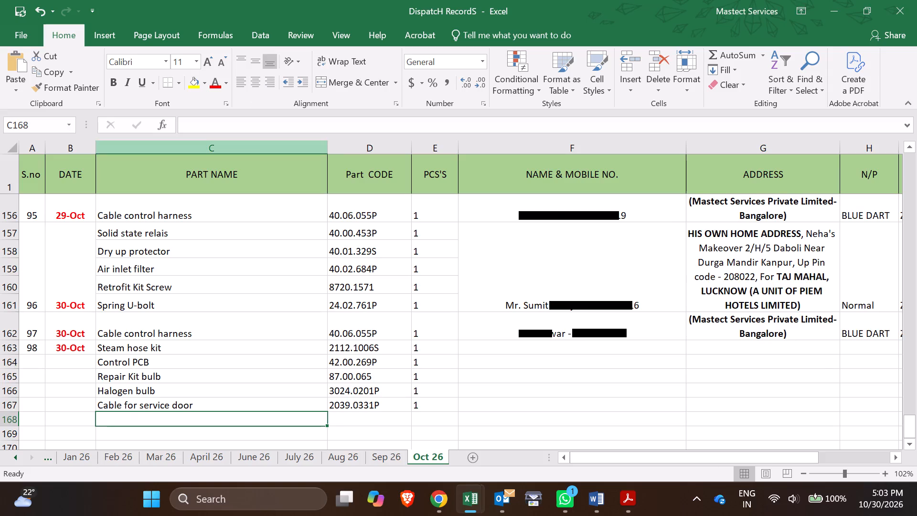
Correct the service door part's name to "Cap for service door" and save the workbook.
double_click(115, 404)
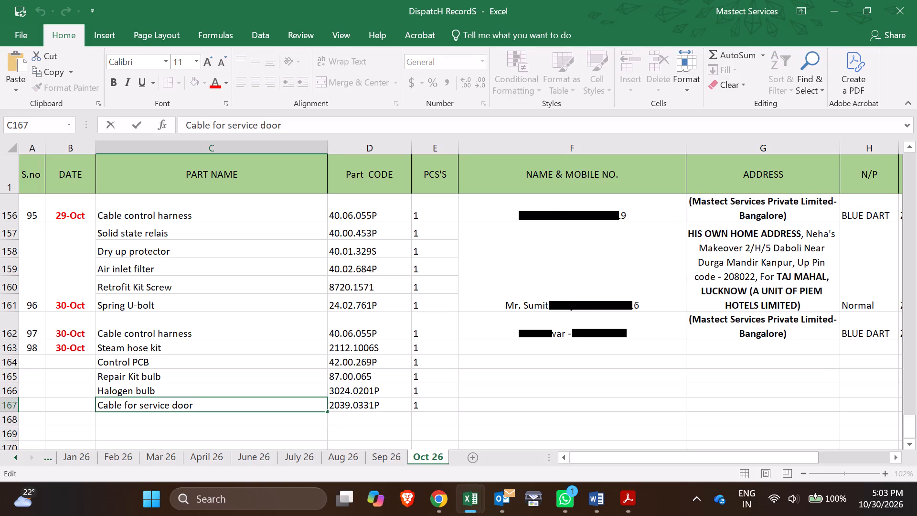
click(121, 405)
key(BackSpace)
key(BackSpace)
key(BackSpace)
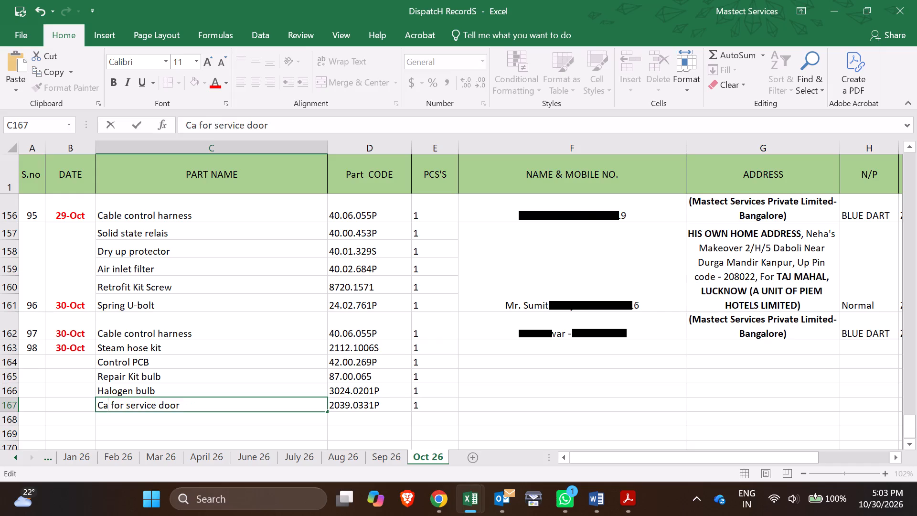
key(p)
key(Return)
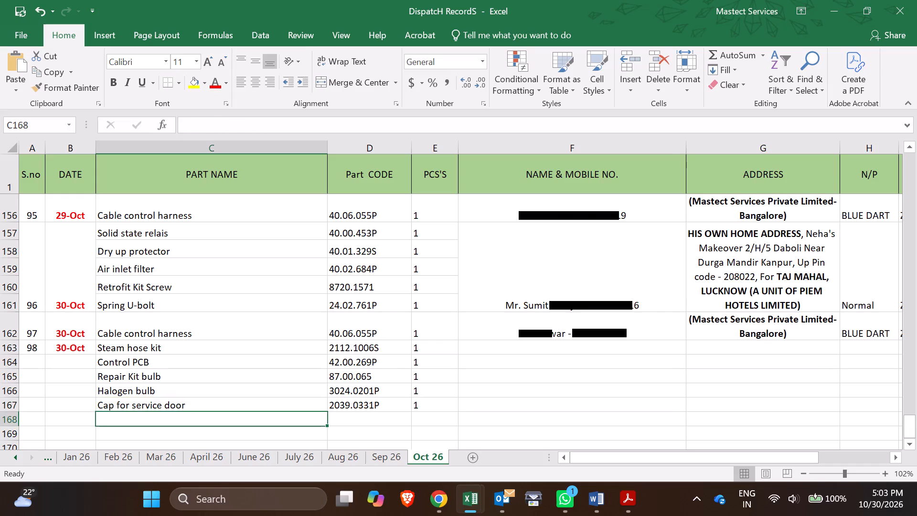
key(ctrl+s)
Enter "Closing cap for steam generator" as the part name in the row below the Cap for service door.
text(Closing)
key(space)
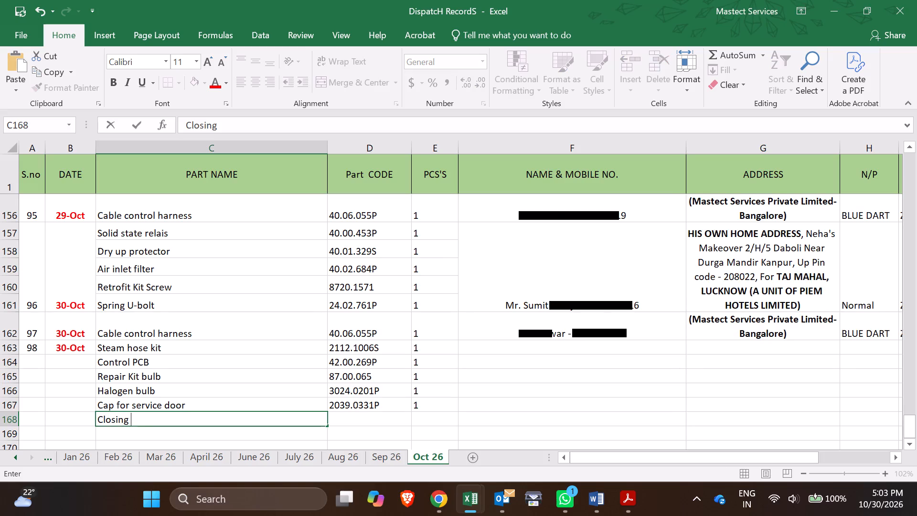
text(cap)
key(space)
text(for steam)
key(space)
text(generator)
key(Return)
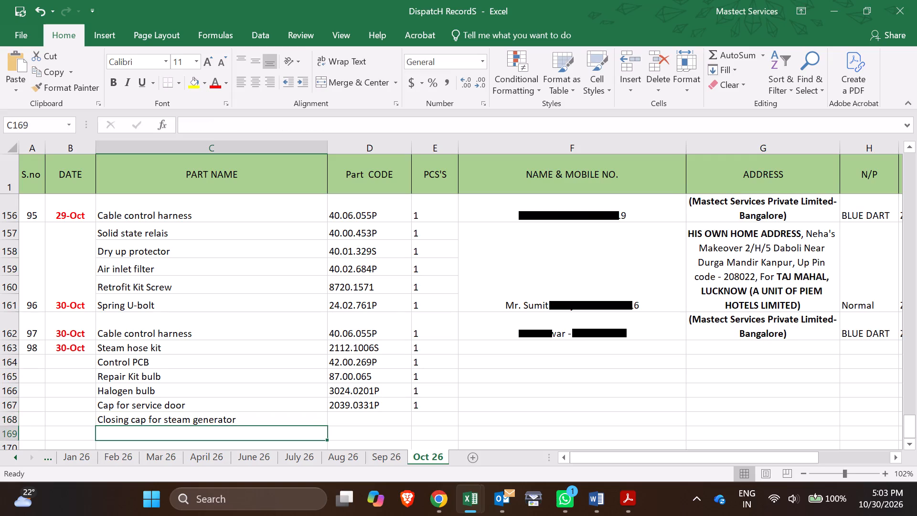
Enter part code 44.01.031P and a quantity of 1 for the Closing cap for steam generator.
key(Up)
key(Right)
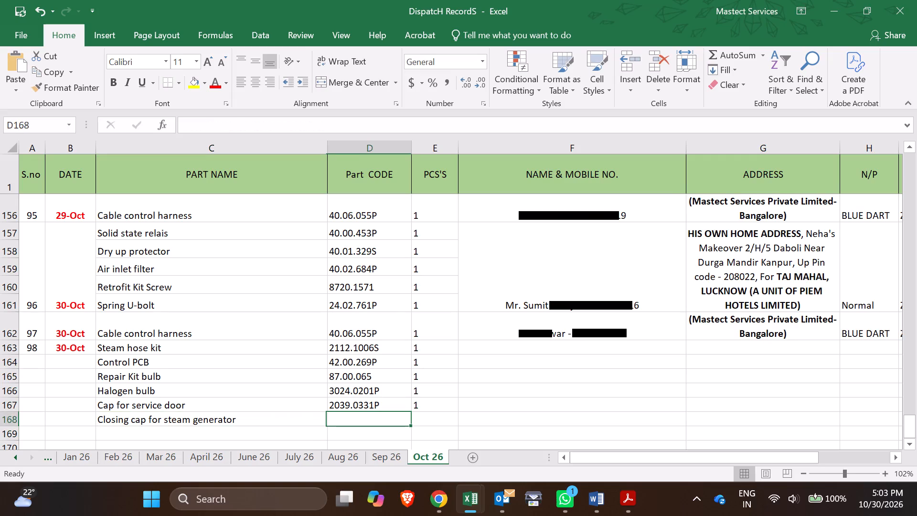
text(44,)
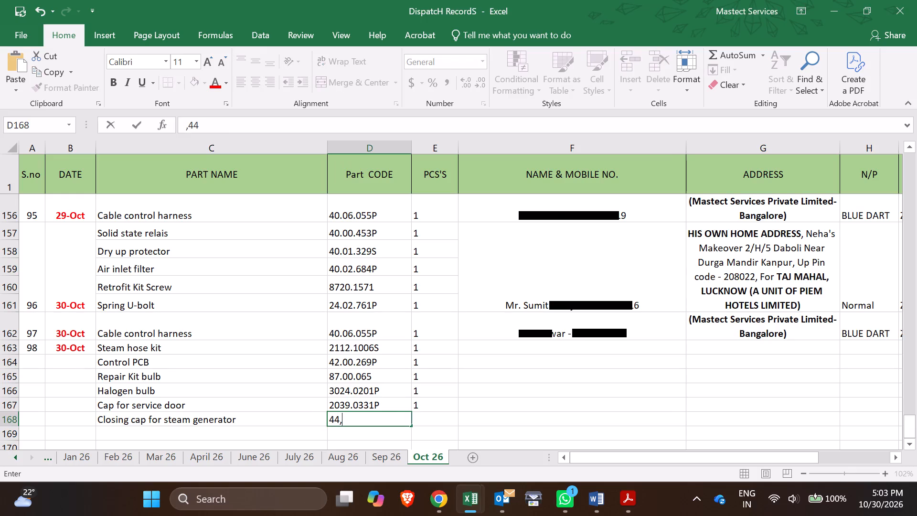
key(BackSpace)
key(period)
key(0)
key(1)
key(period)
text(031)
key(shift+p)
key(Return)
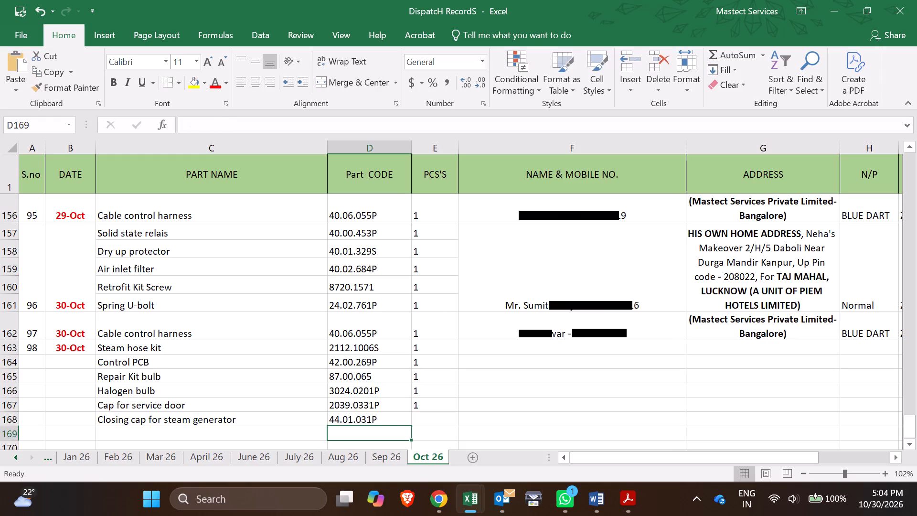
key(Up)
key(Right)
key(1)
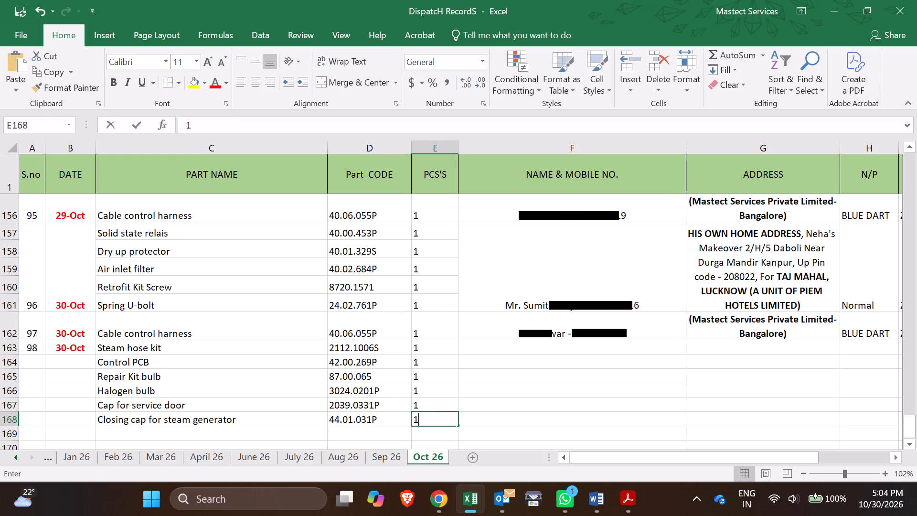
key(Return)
Enter "Hex self tapping screw" as the part name in the row below the Closing cap for steam generator.
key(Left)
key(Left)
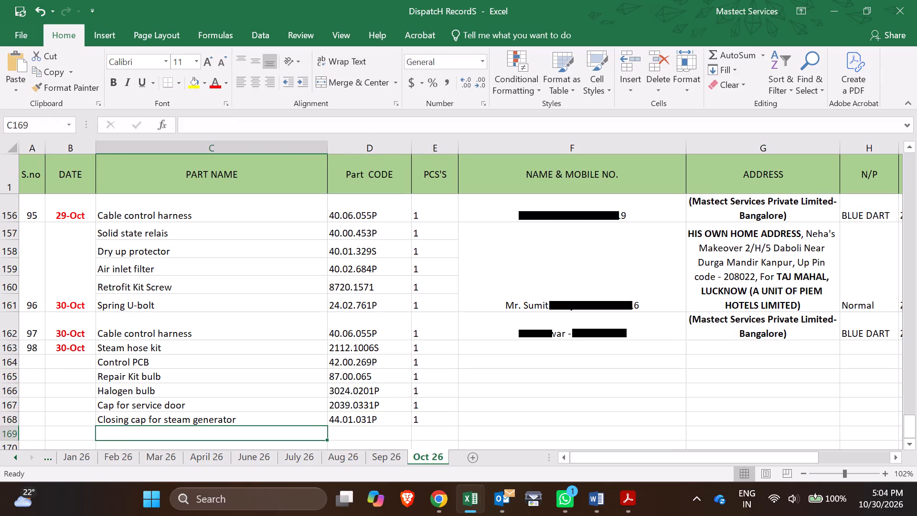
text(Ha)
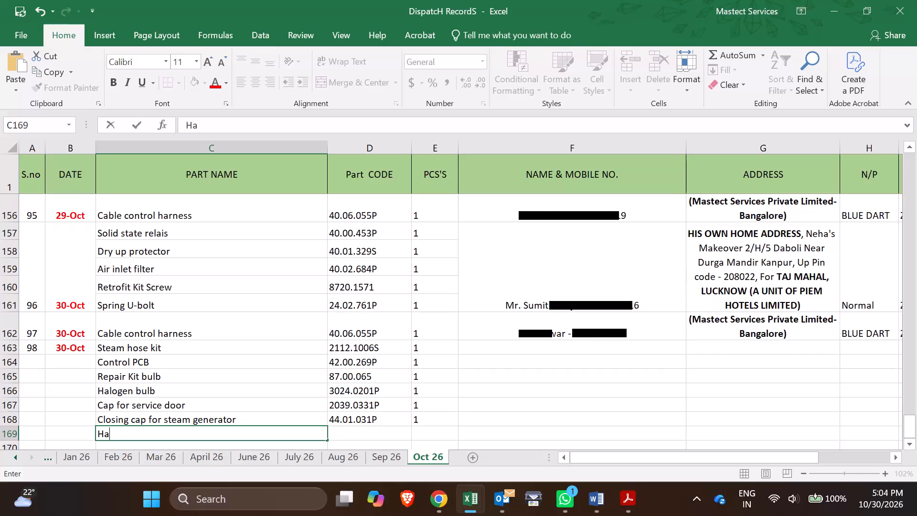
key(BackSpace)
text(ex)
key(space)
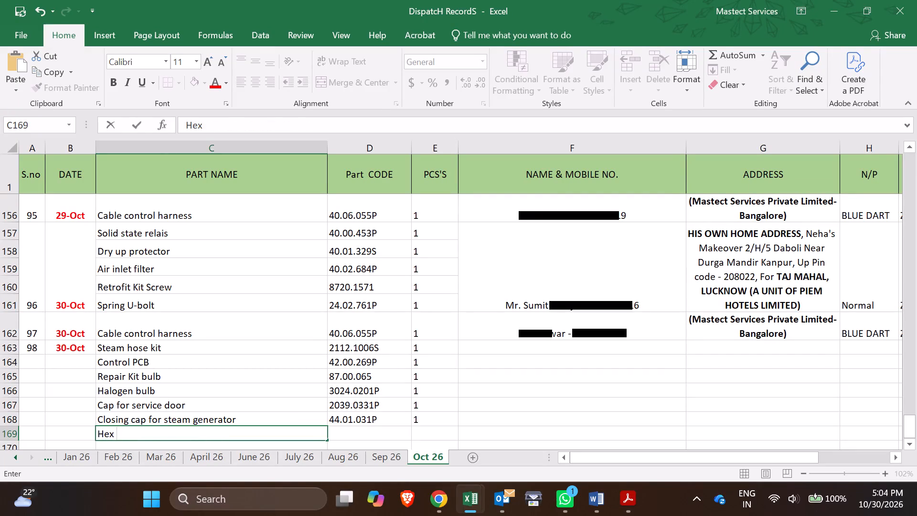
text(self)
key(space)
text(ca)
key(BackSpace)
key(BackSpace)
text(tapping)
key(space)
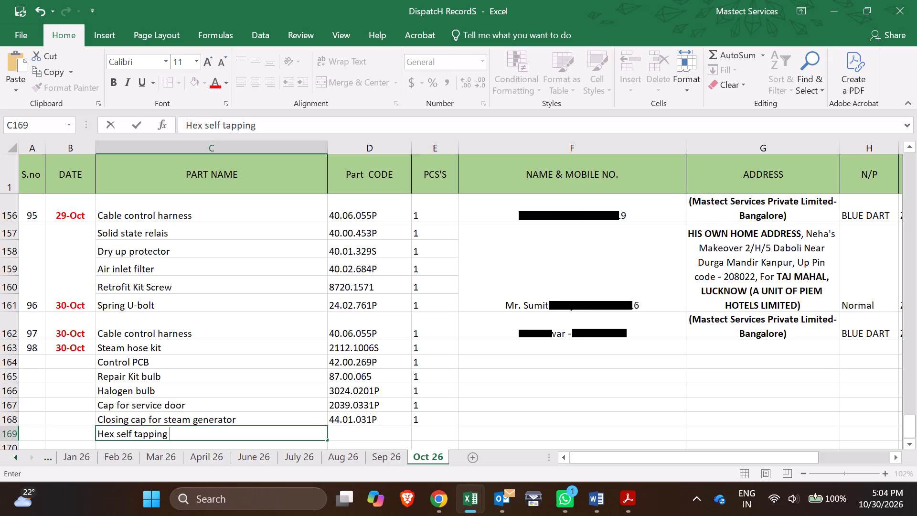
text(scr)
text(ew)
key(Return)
Enter part code 10.00.992P and a quantity of 1 for the Hex self tapping screw, and save the workbook.
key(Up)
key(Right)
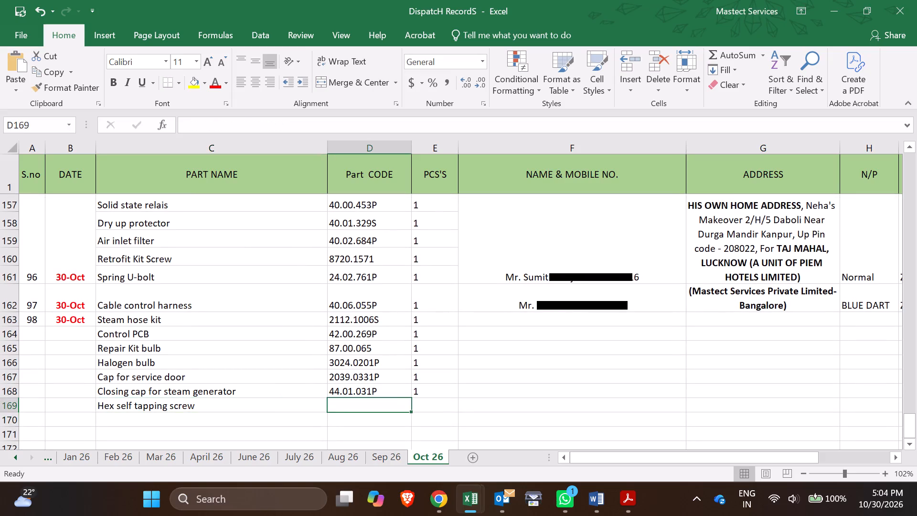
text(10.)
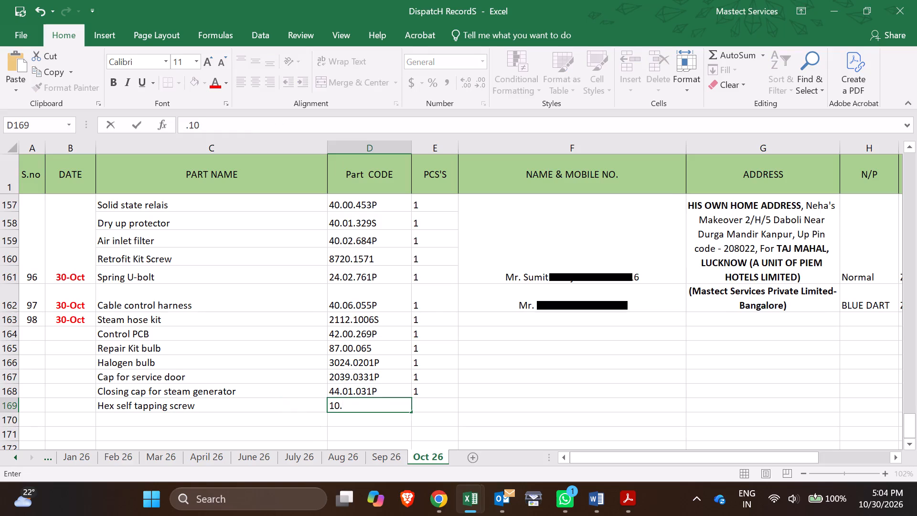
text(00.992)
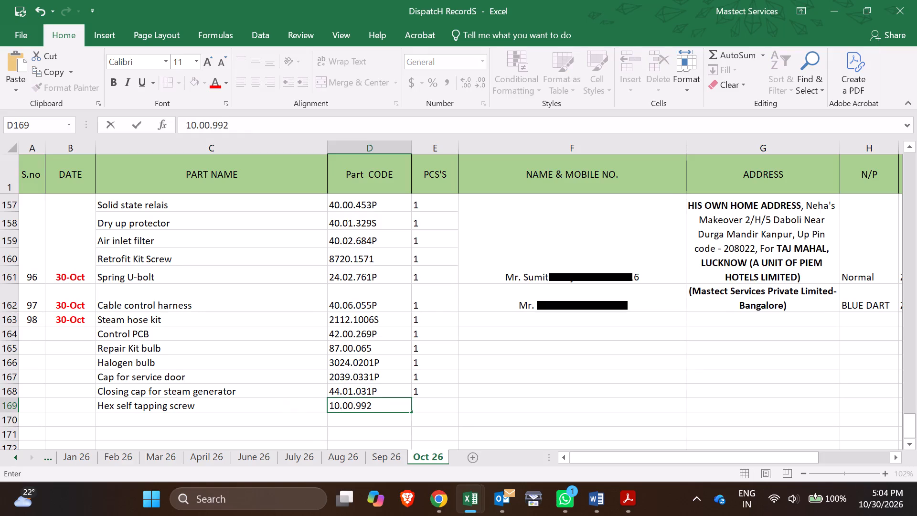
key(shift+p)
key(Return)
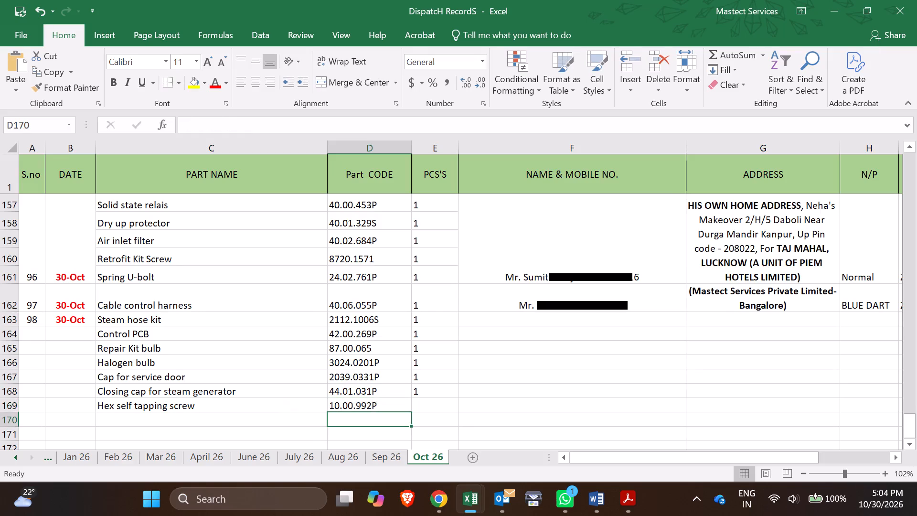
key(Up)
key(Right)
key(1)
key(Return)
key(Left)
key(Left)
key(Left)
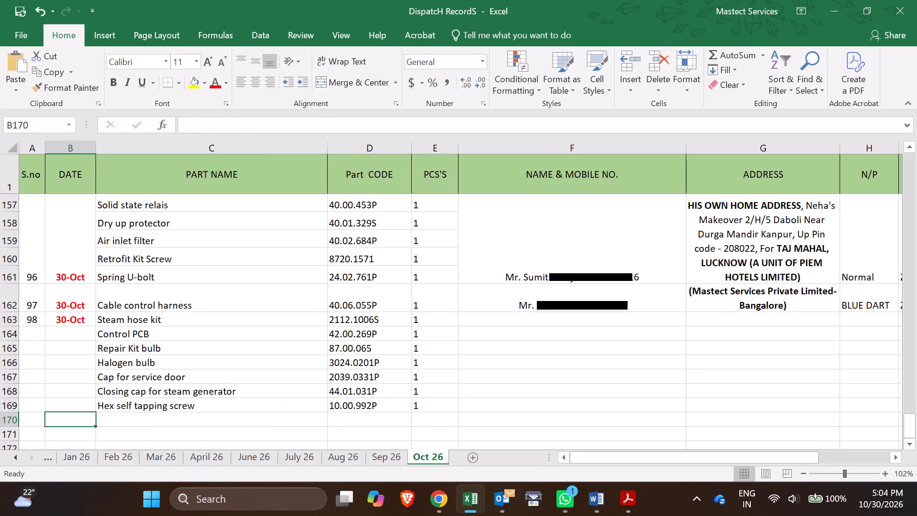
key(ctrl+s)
Enter "Battery" as the part name in the row below the Hex self tapping screw.
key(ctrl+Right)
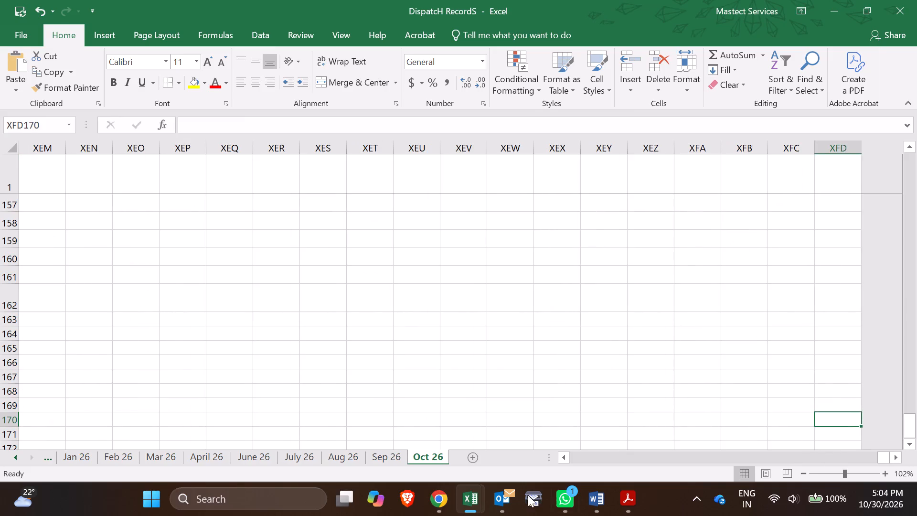
drag(887, 456, 565, 453)
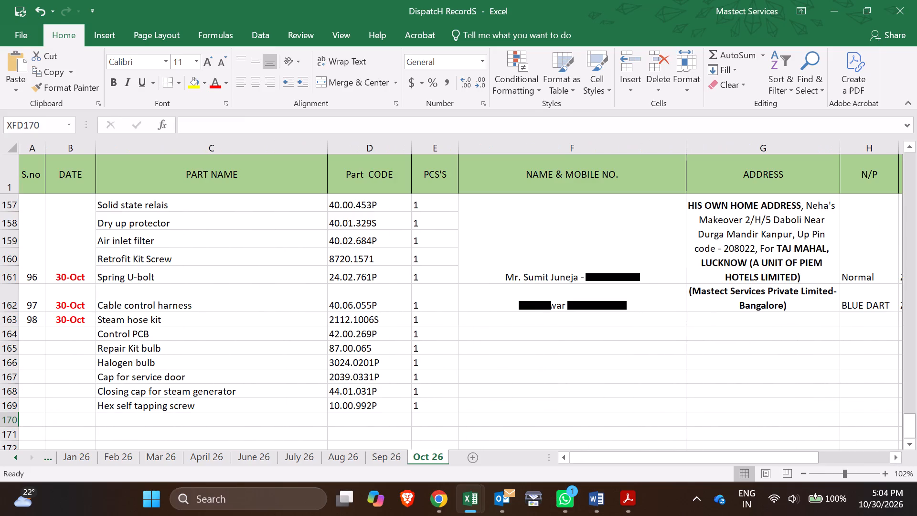
click(200, 419)
key(ctrl+s)
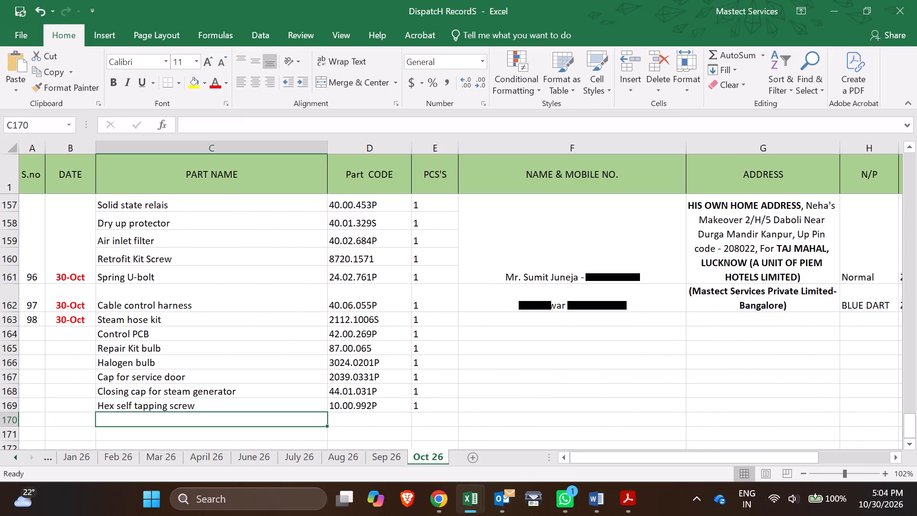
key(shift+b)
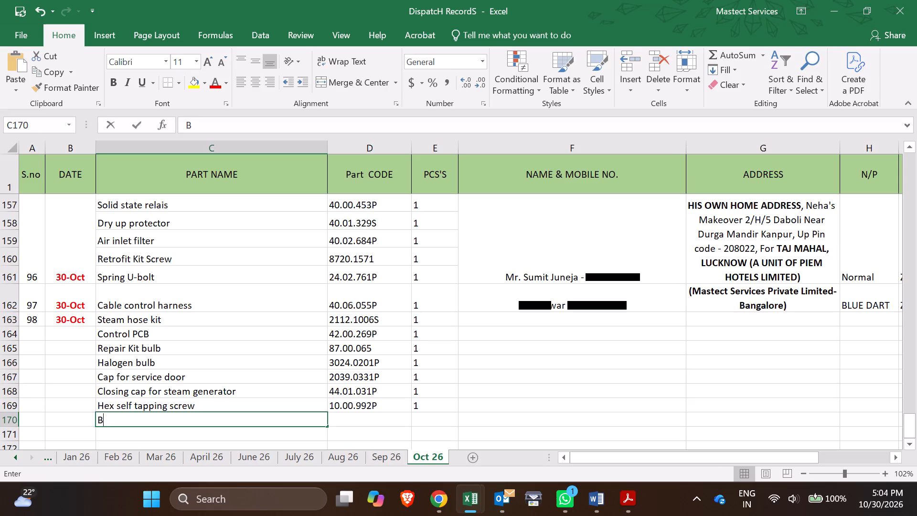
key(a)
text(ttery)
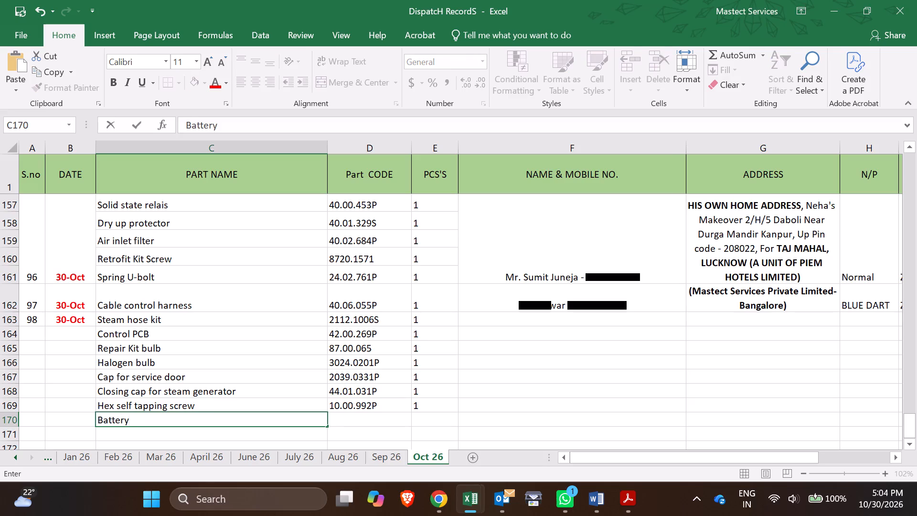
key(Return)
Enter "-" as the part code and a quantity of 1 for the Battery, and save the workbook.
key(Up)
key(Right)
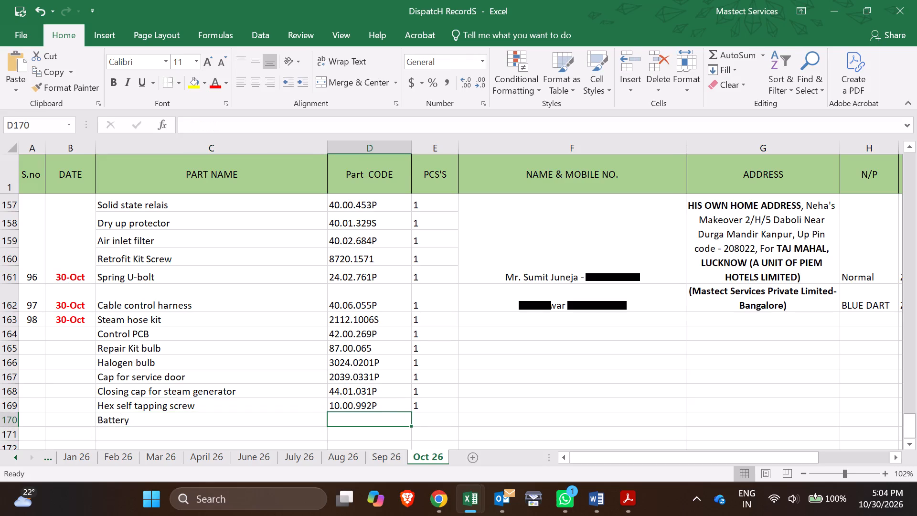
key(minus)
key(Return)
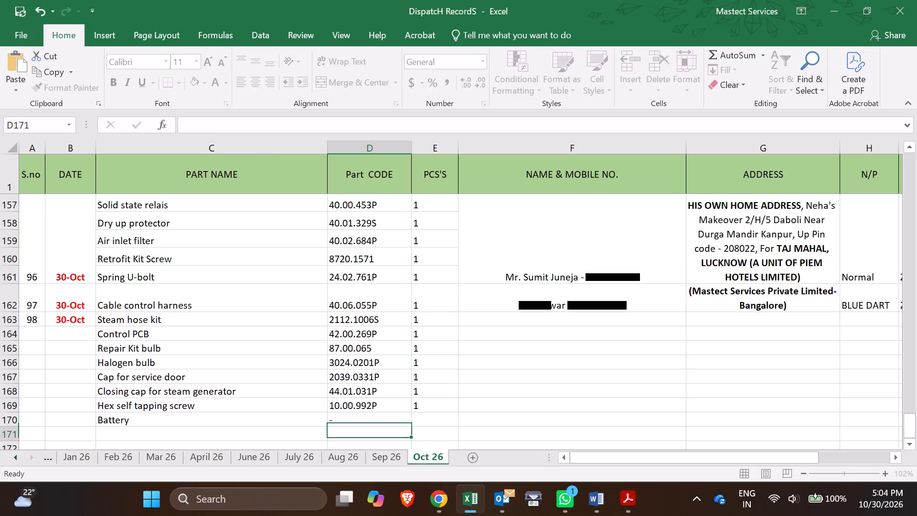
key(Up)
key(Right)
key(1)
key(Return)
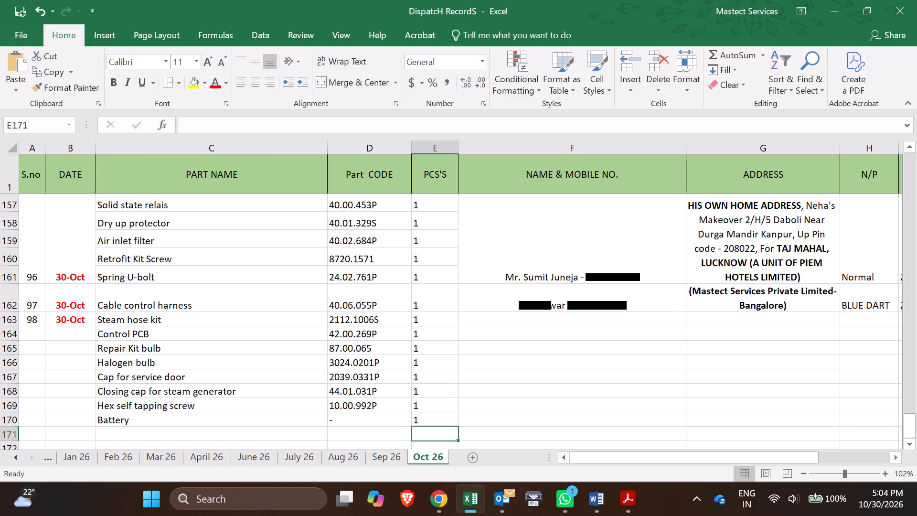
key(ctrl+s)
Set the Hex self tapping screw's quantity to 2 and save the workbook.
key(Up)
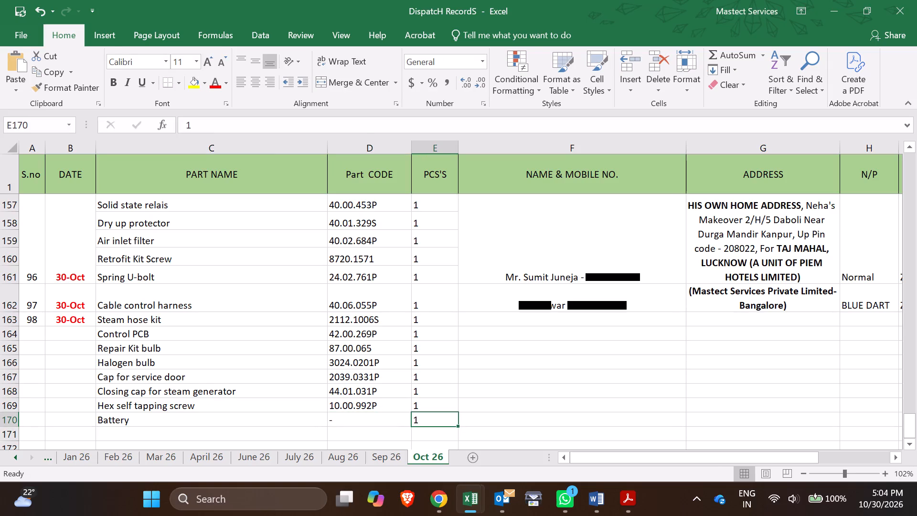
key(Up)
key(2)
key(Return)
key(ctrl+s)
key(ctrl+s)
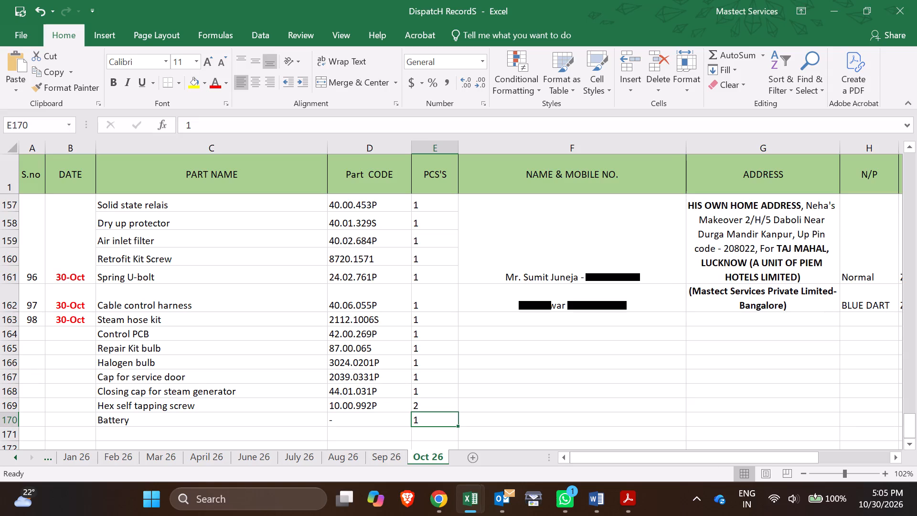
Select entry 98's part names from Steam hose kit to Battery to check the list, and save the workbook.
click(117, 321)
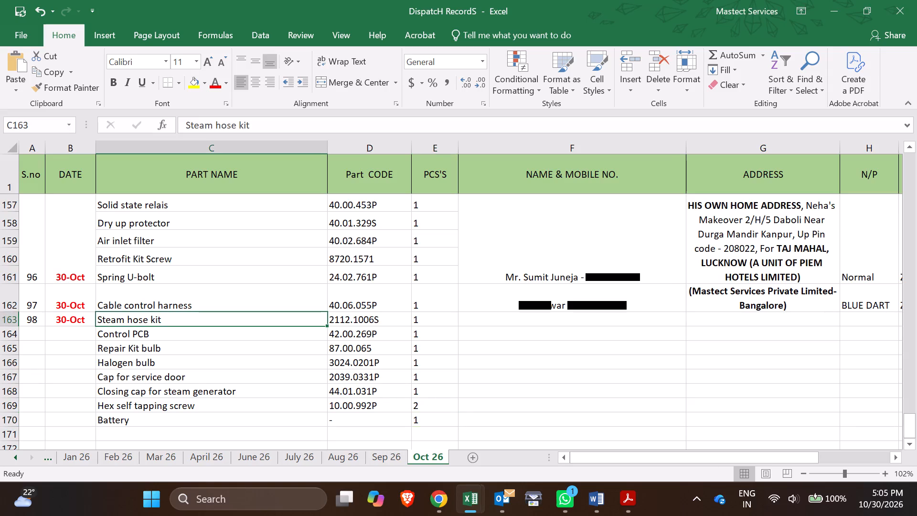
key(shift+Down)
key(shift+Down)
key(shift+Down)
key(shift+Down)
key(shift+Down)
key(shift+Down)
key(shift+Down)
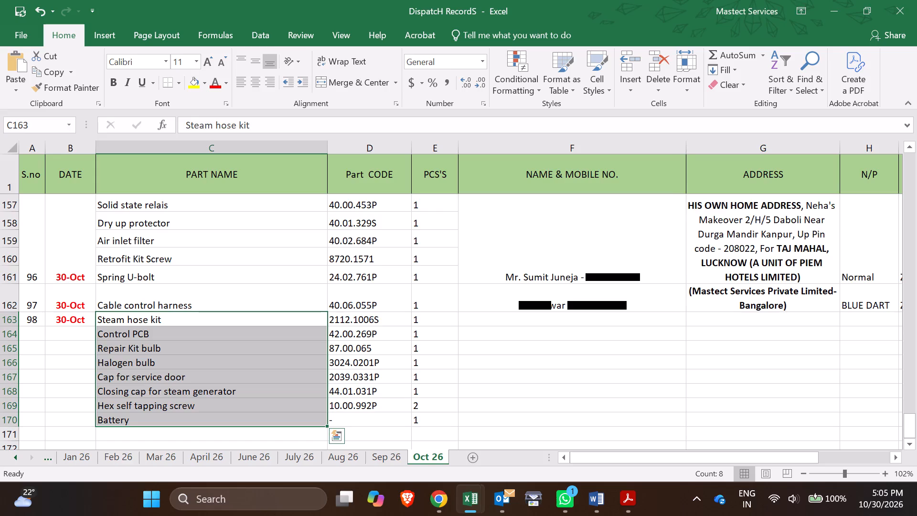
key(ctrl+s)
key(ctrl+s)
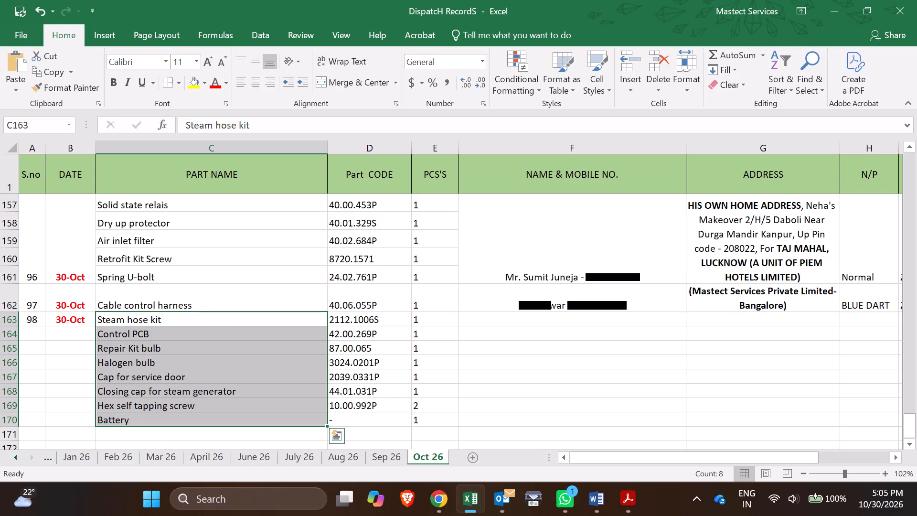
Extend the Control PCB part name to "Control PCB - (Dispatch from Bangalore)" and save the workbook.
click(224, 357)
click(190, 334)
double_click(190, 334)
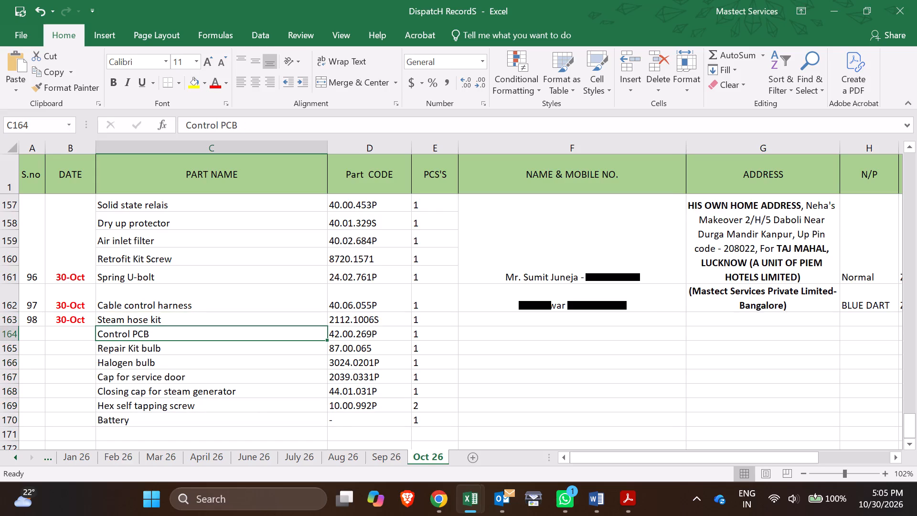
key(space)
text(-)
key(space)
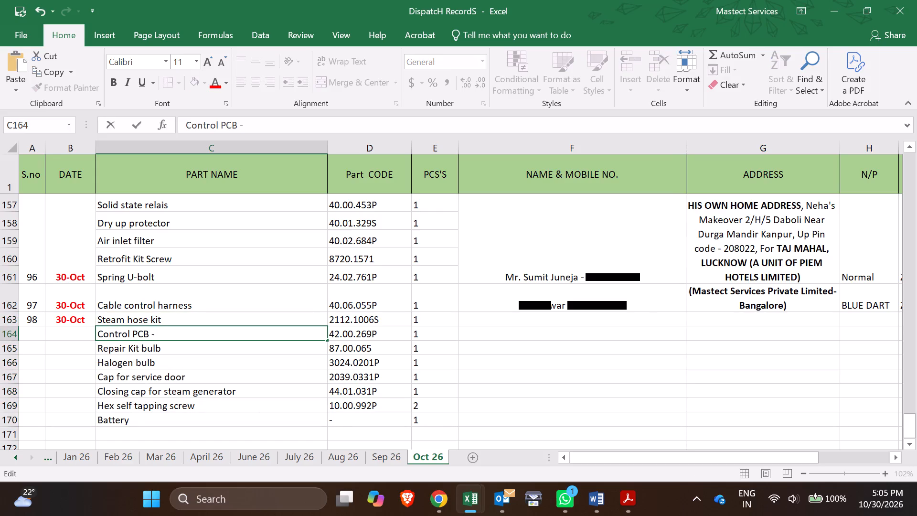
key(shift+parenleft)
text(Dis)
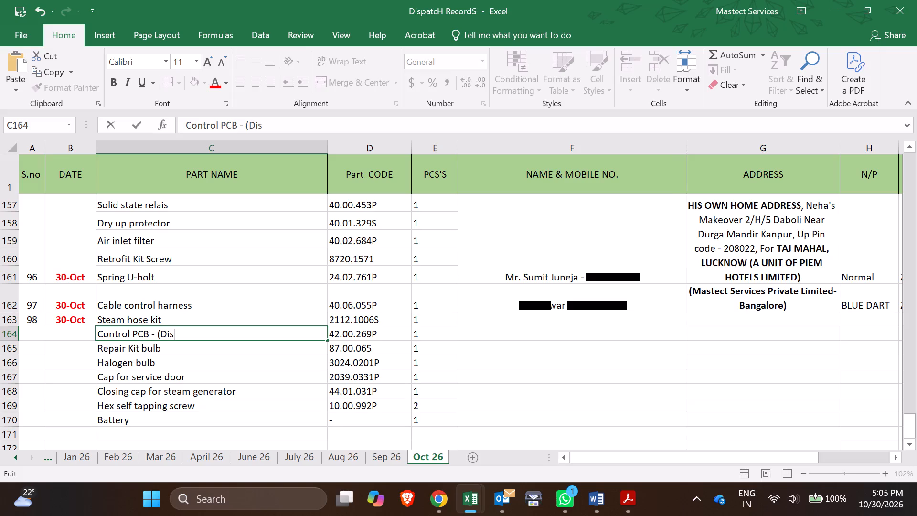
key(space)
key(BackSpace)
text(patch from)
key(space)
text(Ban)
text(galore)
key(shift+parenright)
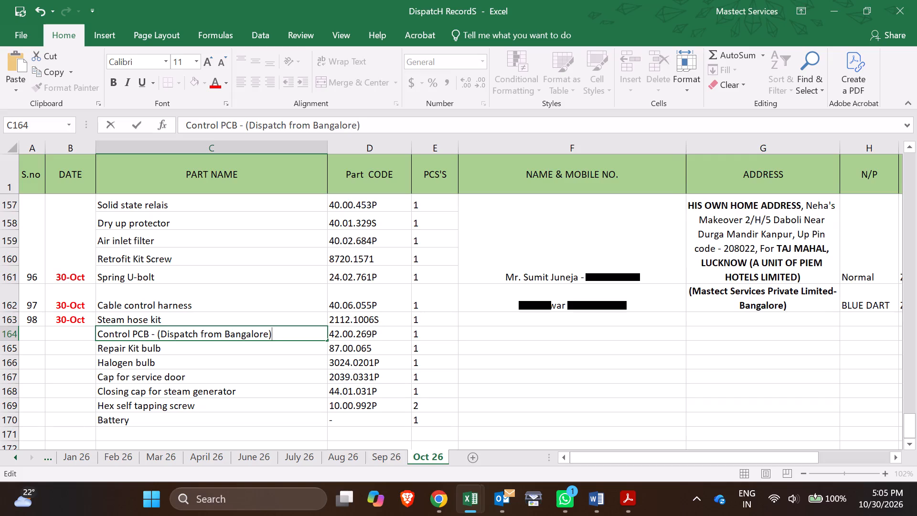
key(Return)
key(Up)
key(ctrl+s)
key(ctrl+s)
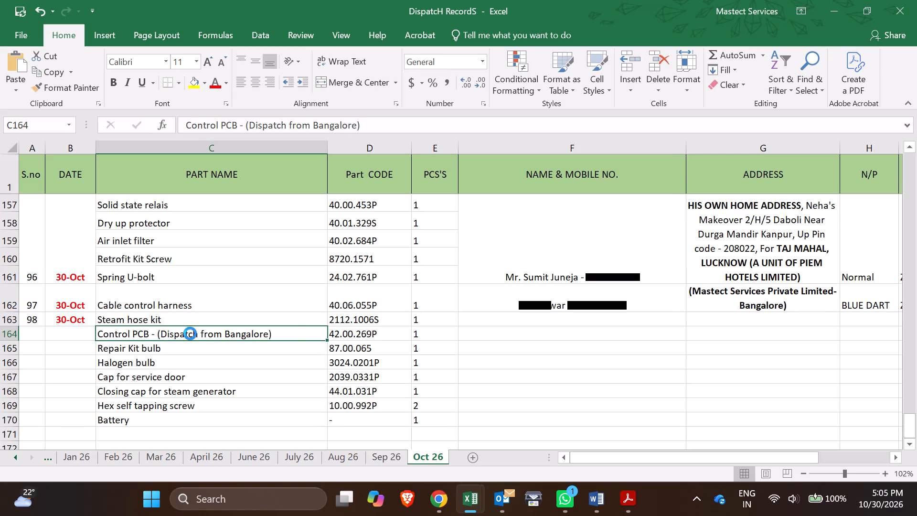
Merge and center entry 98's date cell across rows 163 to 170, from Steam hose kit to Battery.
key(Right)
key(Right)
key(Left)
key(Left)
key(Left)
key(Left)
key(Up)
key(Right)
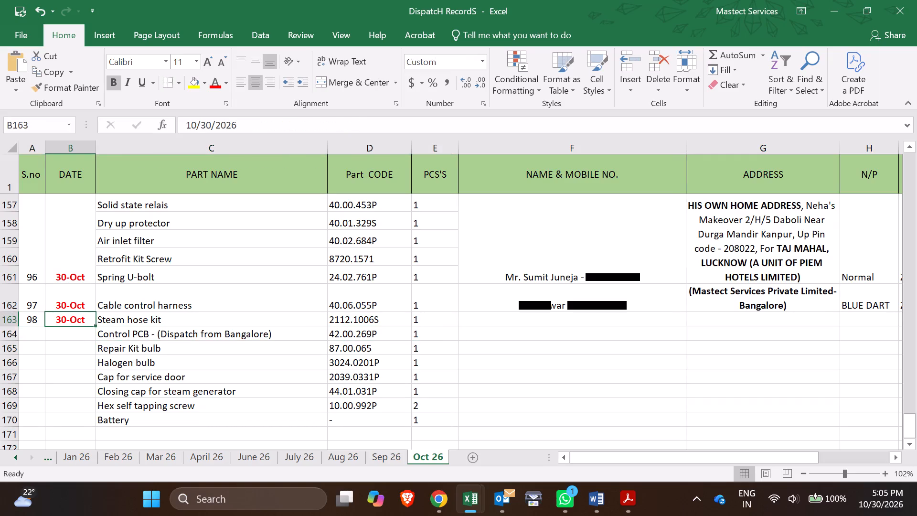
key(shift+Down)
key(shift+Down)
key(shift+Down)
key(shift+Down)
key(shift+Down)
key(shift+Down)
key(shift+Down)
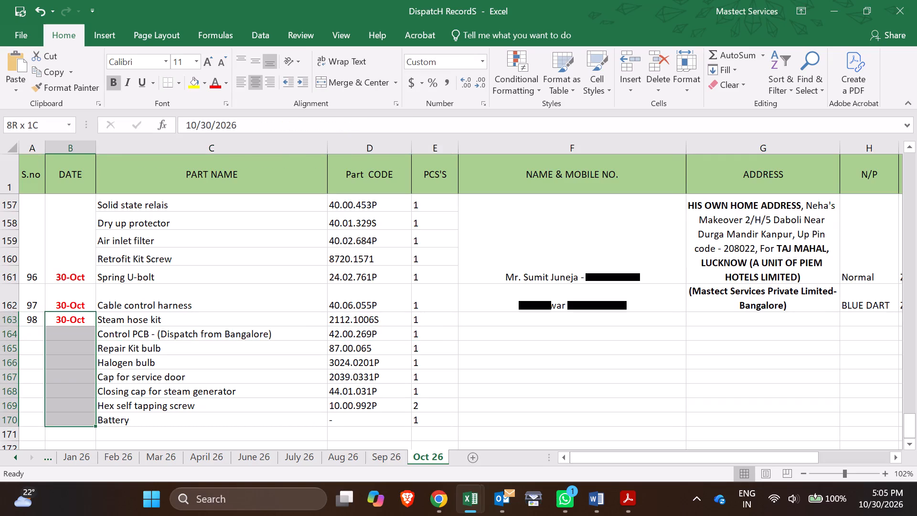
click(348, 85)
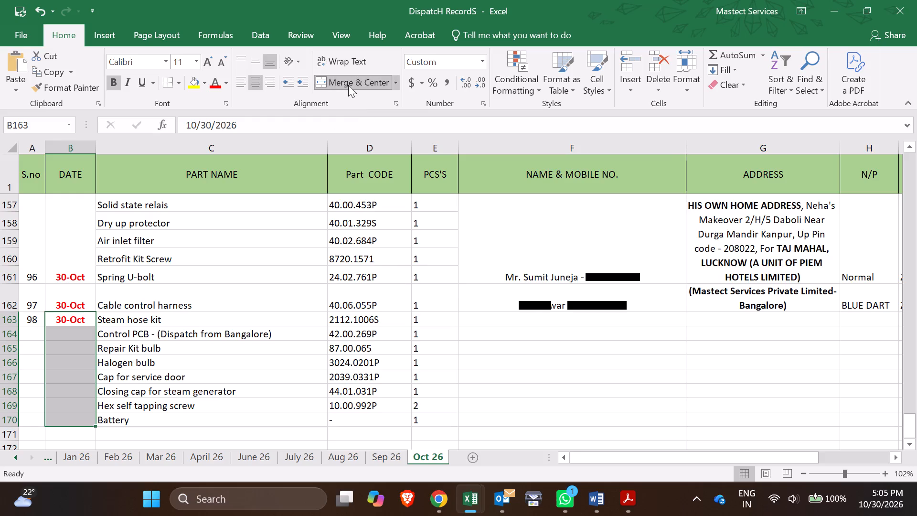
Merge and center entry 98's serial number cell across rows 163 to 170.
key(Left)
key(shift+Down)
key(shift+Down)
key(shift+Down)
key(shift+Down)
key(shift+Down)
key(shift+Down)
key(shift+Down)
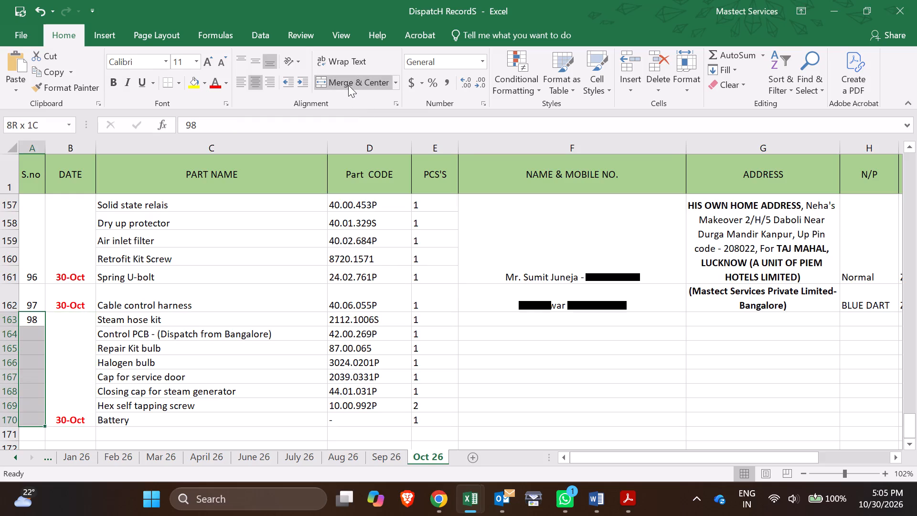
click(348, 85)
Merge and center the Name & Mobile No. cells of entry 98 across rows 163 to 170.
key(Right)
key(Right)
key(Right)
key(Right)
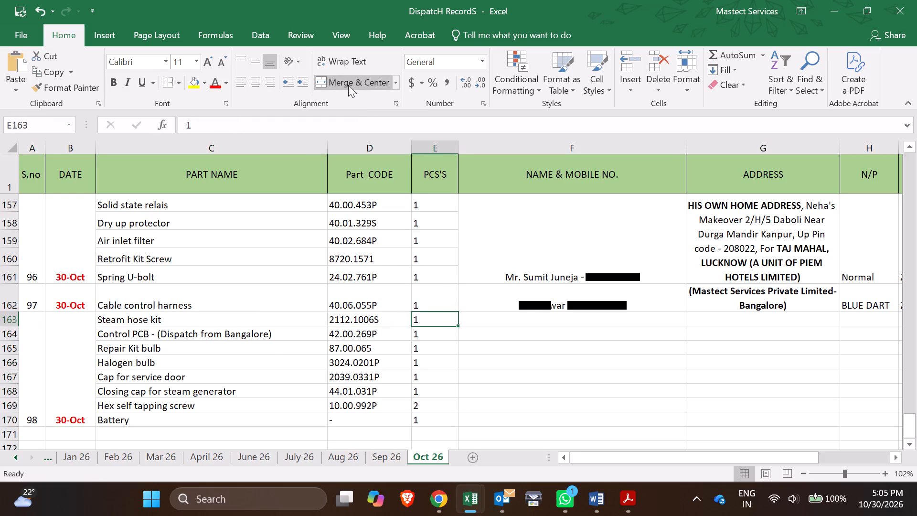
key(Right)
key(shift+Down)
key(shift+Down)
key(shift+Down)
key(shift+Down)
key(shift+Down)
key(shift+Down)
key(shift+Down)
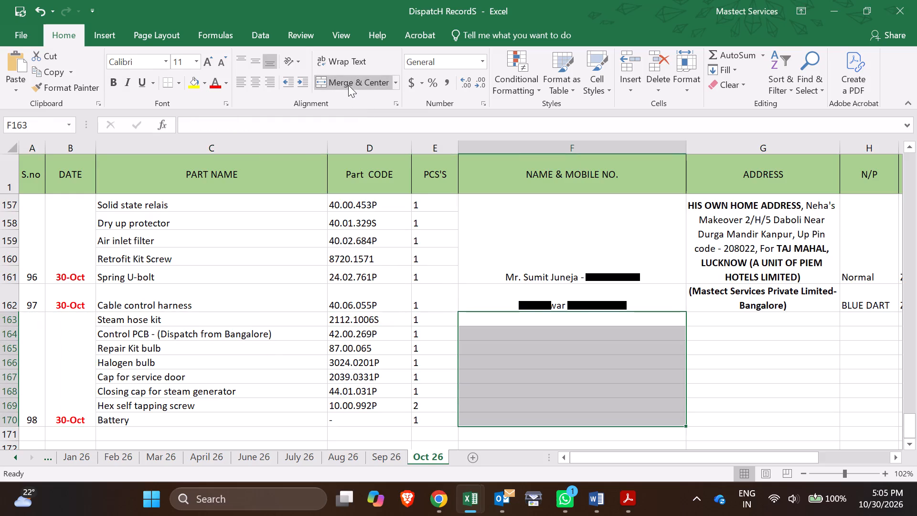
click(348, 85)
Merge and center the Address cells of entry 98 across rows 163 to 170.
key(Right)
key(shift+Down)
key(shift+Down)
key(shift+Down)
key(shift+Down)
key(shift+Down)
key(shift+Down)
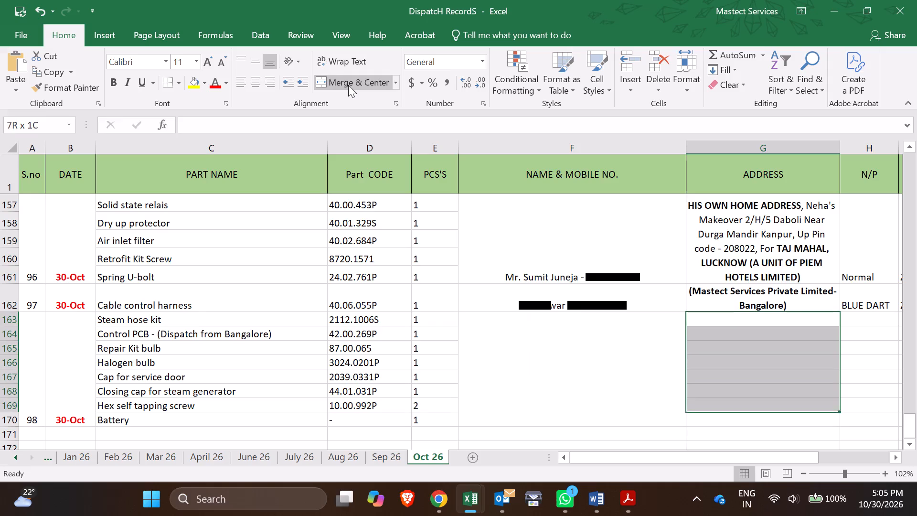
key(shift+Down)
click(348, 85)
Merge and center the N/P cells of entry 98 across rows 163 to 170.
key(Right)
key(shift+Down)
key(shift+Down)
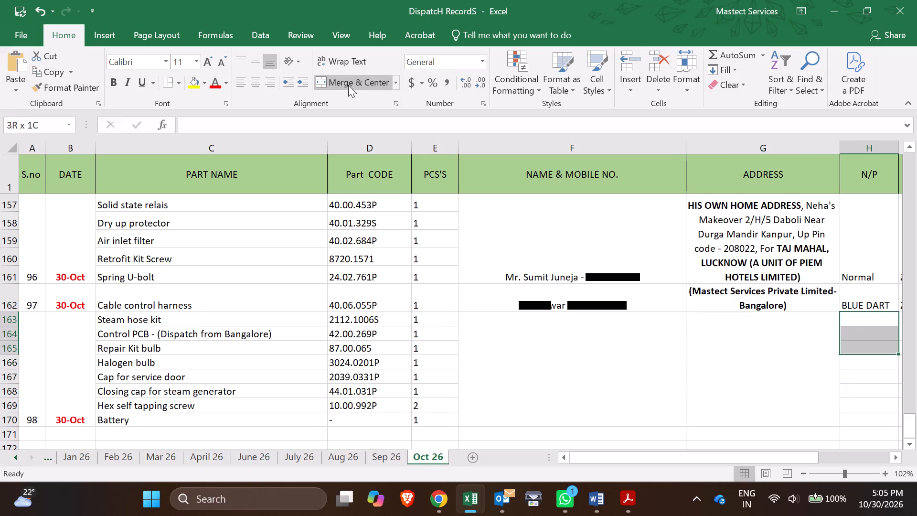
key(shift+Down)
key(shift+Down)
key(shift+Down)
key(shift+Down)
key(shift+Down)
click(348, 85)
key(Right)
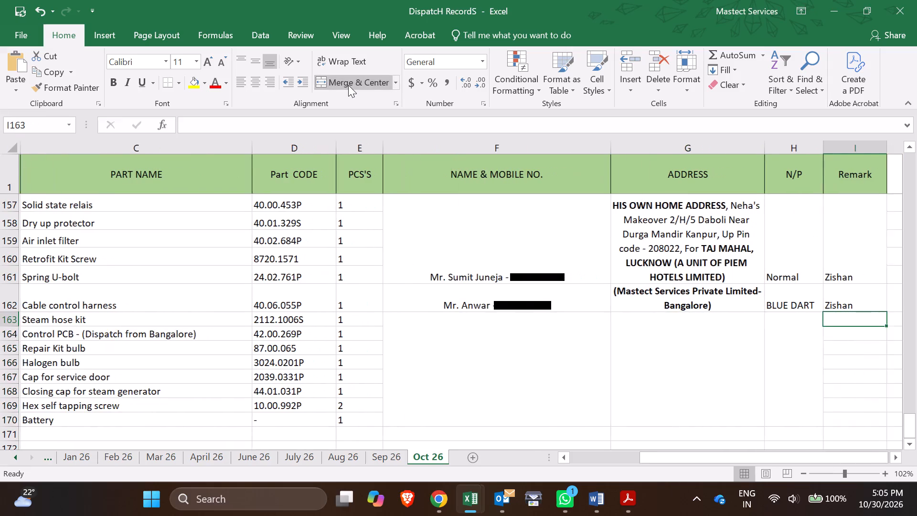
Merge and center the Remark cells of entry 98 across rows 163 to 170.
key(shift+Down)
key(shift+Down)
key(shift+Down)
key(shift+Down)
key(shift+Down)
key(shift+Down)
key(shift+Down)
key(shift+Down)
key(shift+Up)
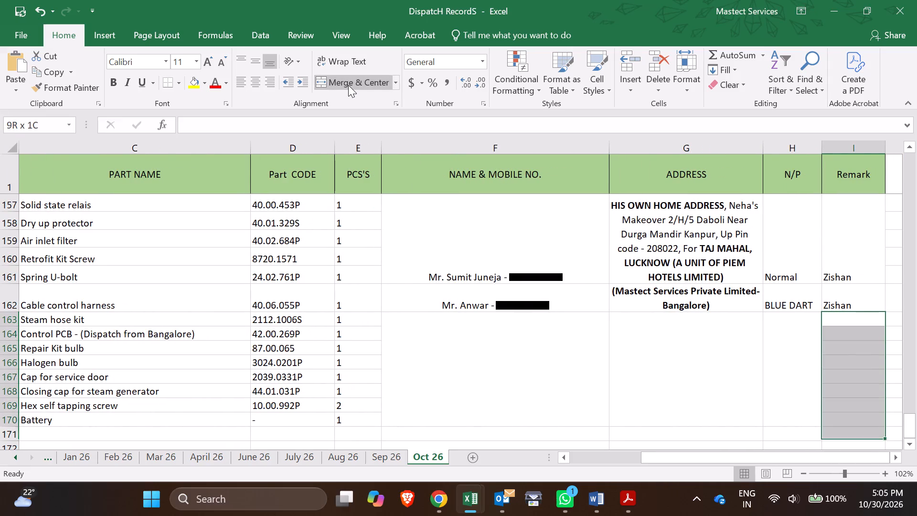
click(348, 85)
Return to entry 98's Name & Mobile No. cell and save the dispatch record workbook.
key(Left)
key(Left)
key(Left)
key(Left)
key(Left)
key(Left)
key(Left)
key(Left)
key(Left)
key(Left)
key(Left)
key(Left)
key(Left)
key(Left)
key(Left)
key(Left)
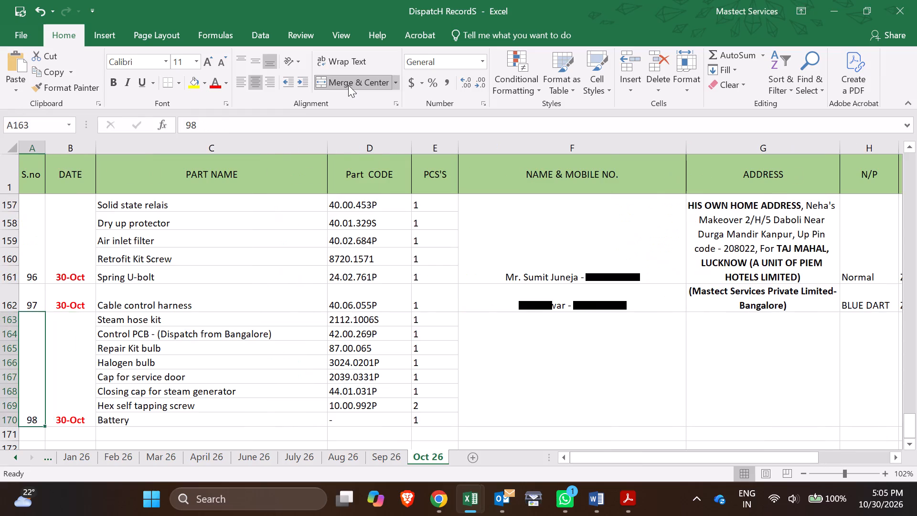
key(Right)
key(Right)
key(Right)
key(Right)
key(Right)
key(ctrl+s)
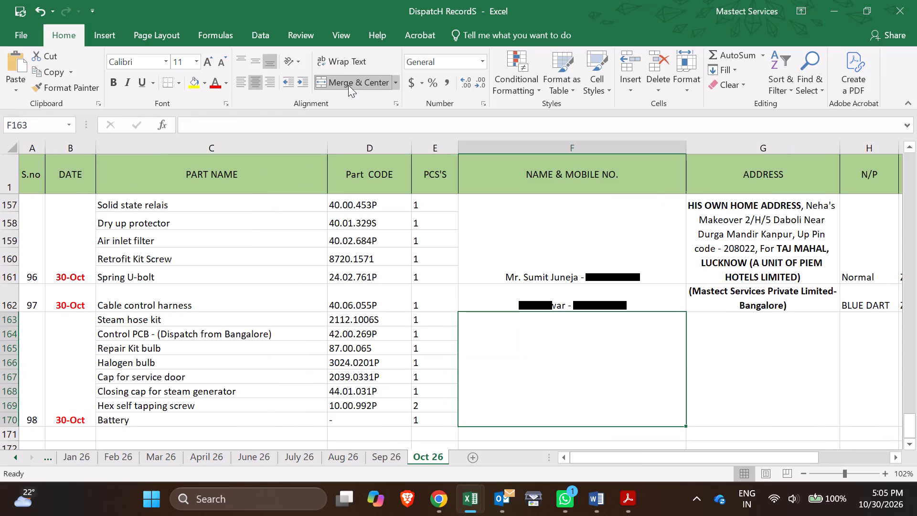
Copy the recipient's name from the Taj Aravali label in the STICKERS Word document into entry 98's Name & Mobile No. cell, followed by a dash.
key(alt+Tab)
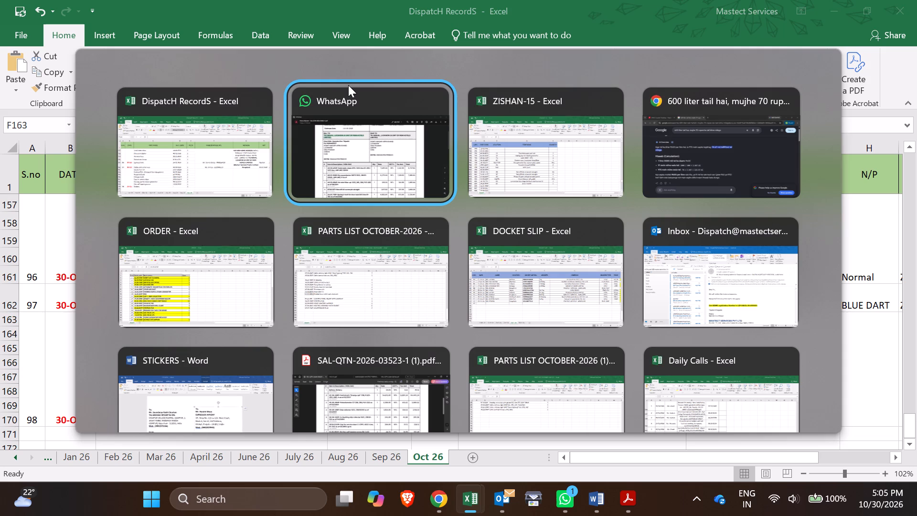
key(alt+Down)
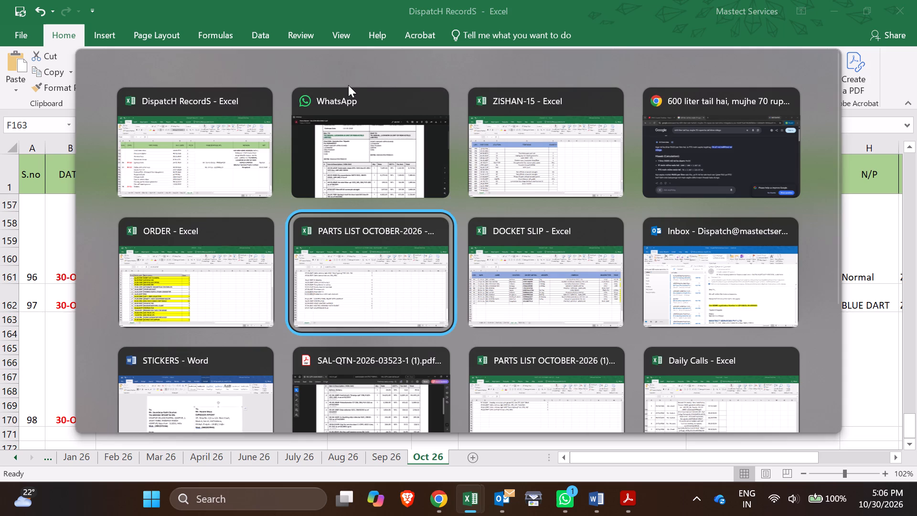
key(alt+Down)
key(alt+Down)
key(alt+Up)
key(alt+Left)
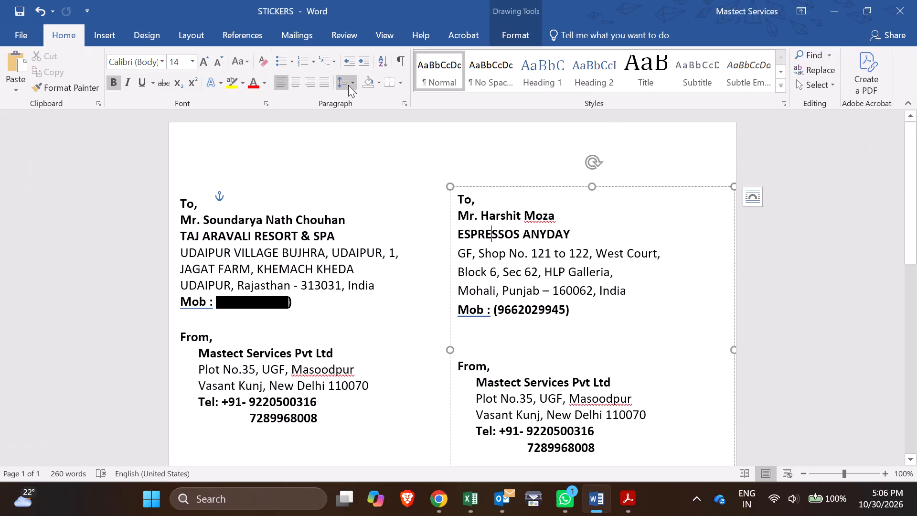
key(alt+Tab)
key(alt+Tab)
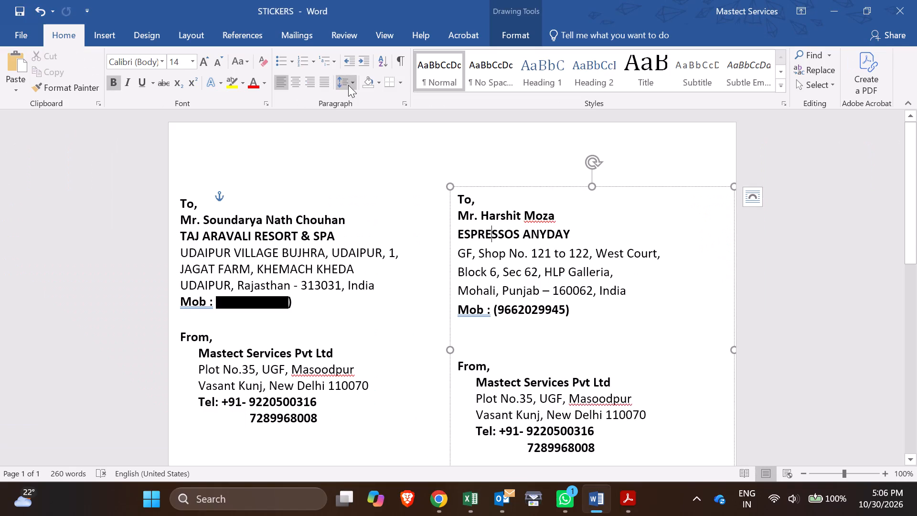
click(182, 222)
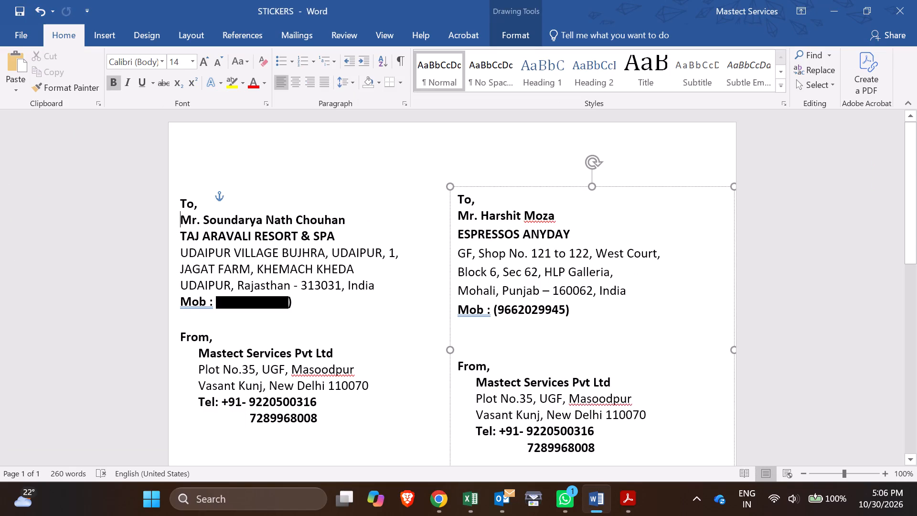
key(shift+Down)
key(shift+Left)
key(ctrl+c)
key(alt+Tab)
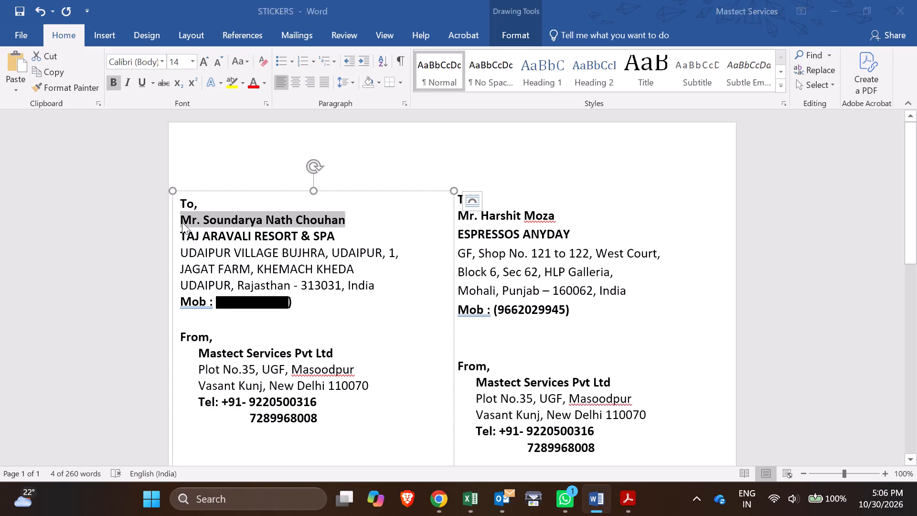
click(385, 128)
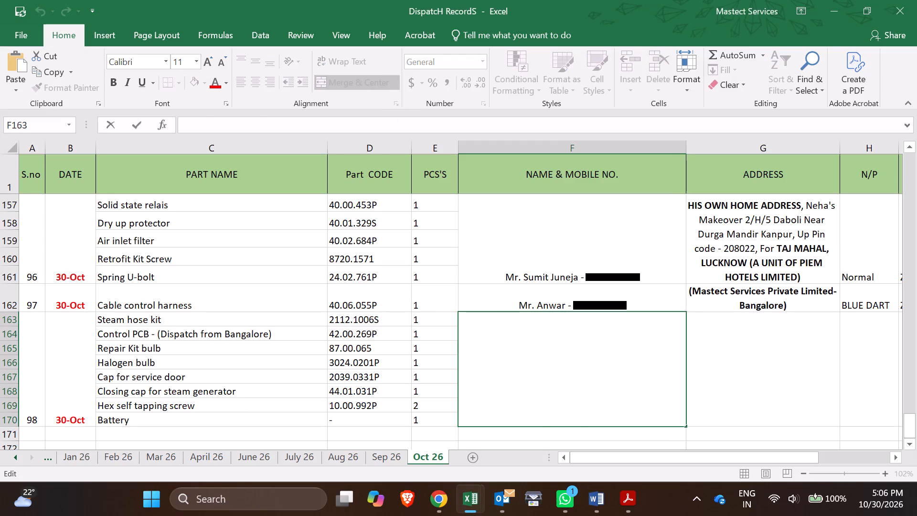
key(ctrl+v)
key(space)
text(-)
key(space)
Append the mobile number from the Taj Aravali label to entry 98's Name & Mobile No. cell and save the workbook.
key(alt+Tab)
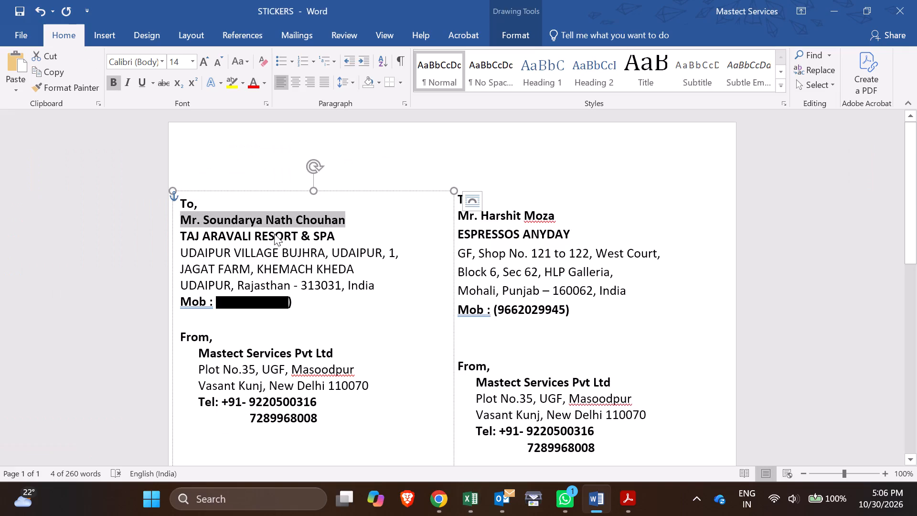
double_click(245, 304)
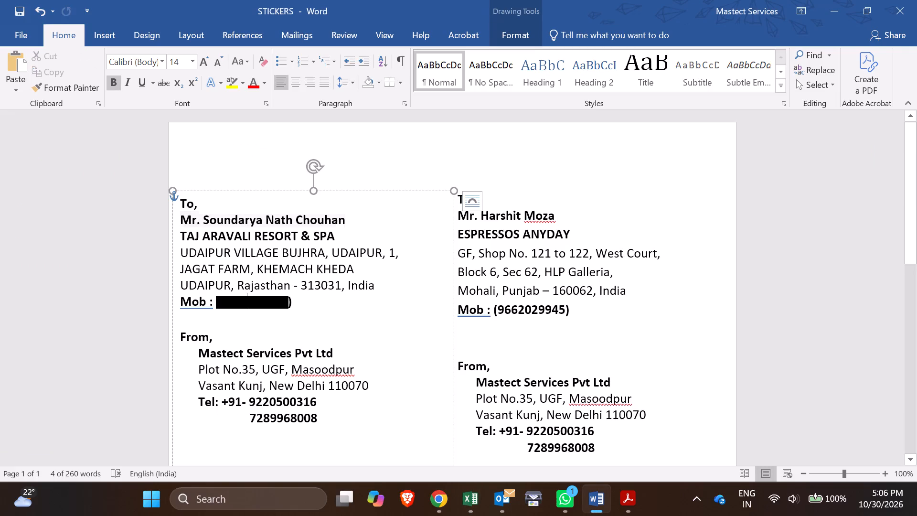
key(ctrl+c)
key(alt+Tab)
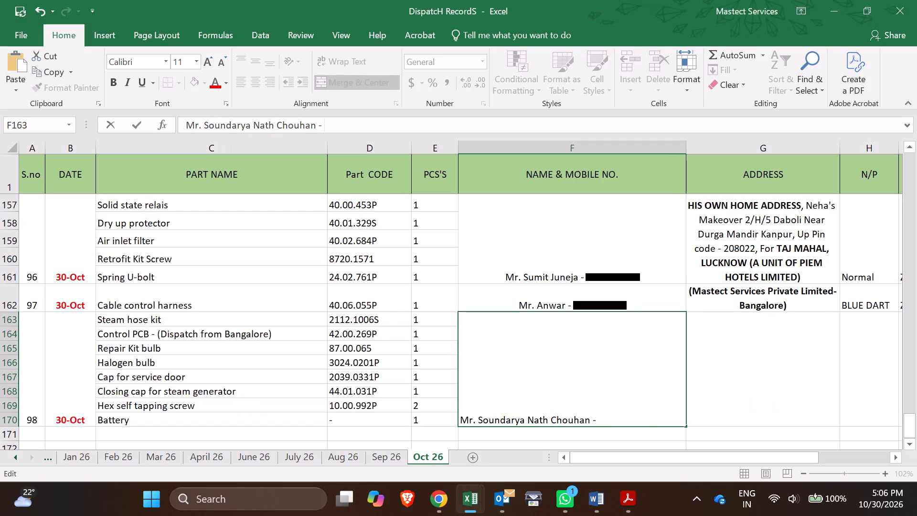
key(ctrl+v)
key(Return)
key(Up)
key(Right)
key(ctrl+s)
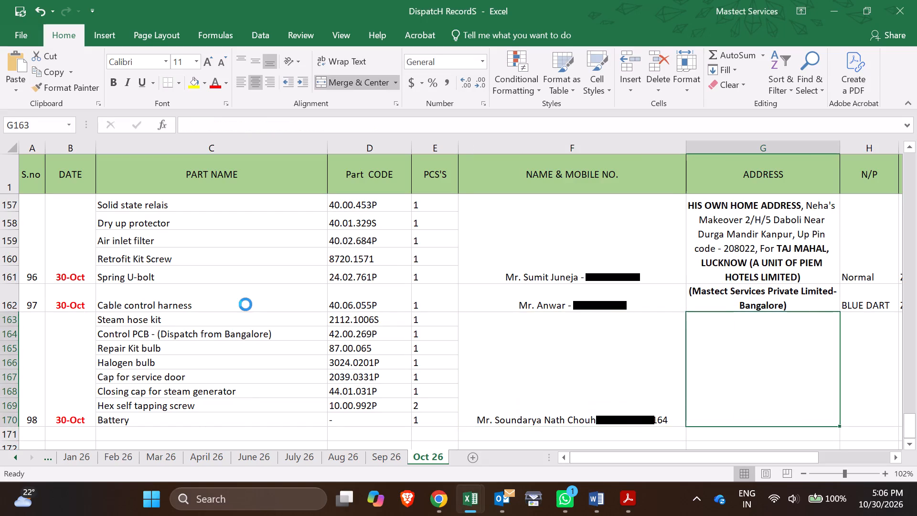
Copy TAJ ARAVALI RESORT & SPA from the label into entry 98's Address cell, enclosed in parentheses.
key(alt+Tab)
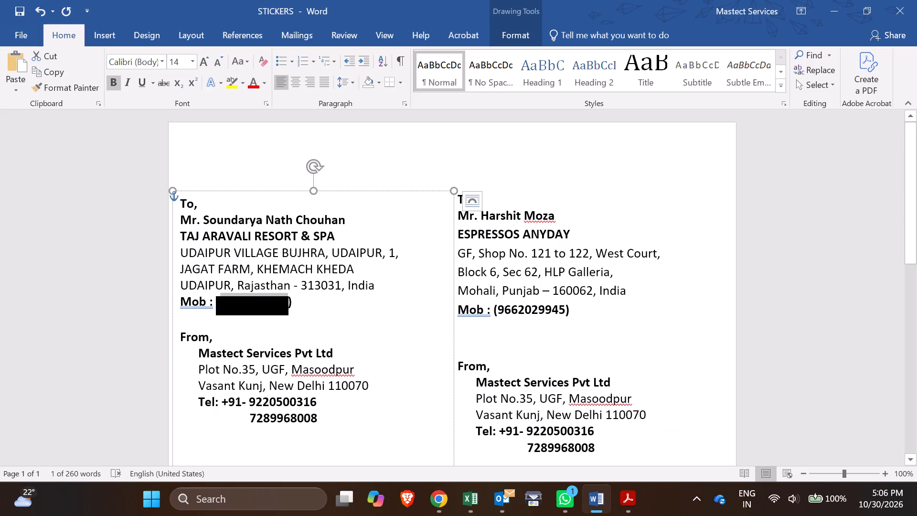
click(179, 234)
key(shift+Down)
key(shift+Left)
key(ctrl+c)
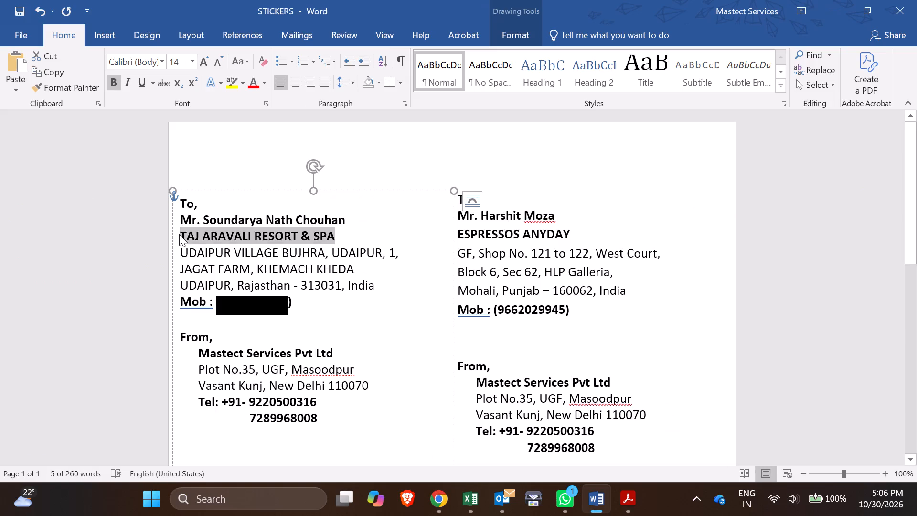
key(alt+Tab)
click(295, 123)
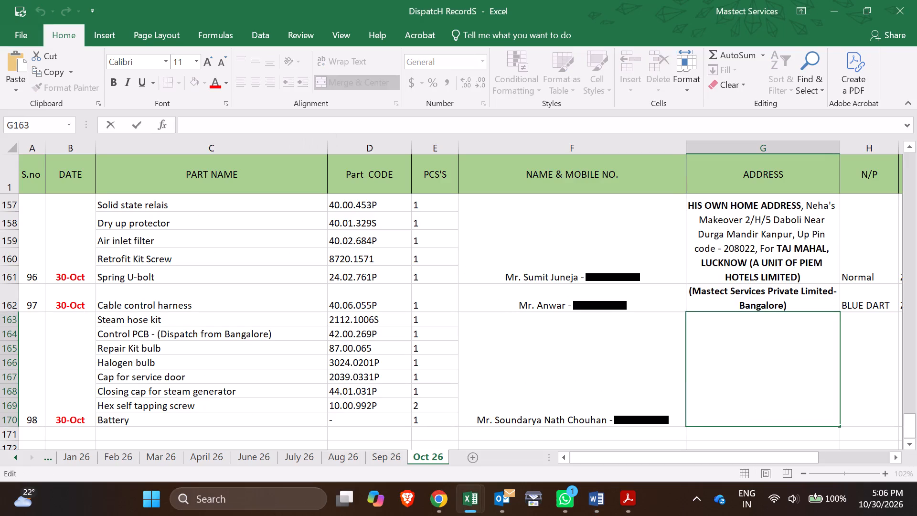
key(shift+parenleft)
key(ctrl+v)
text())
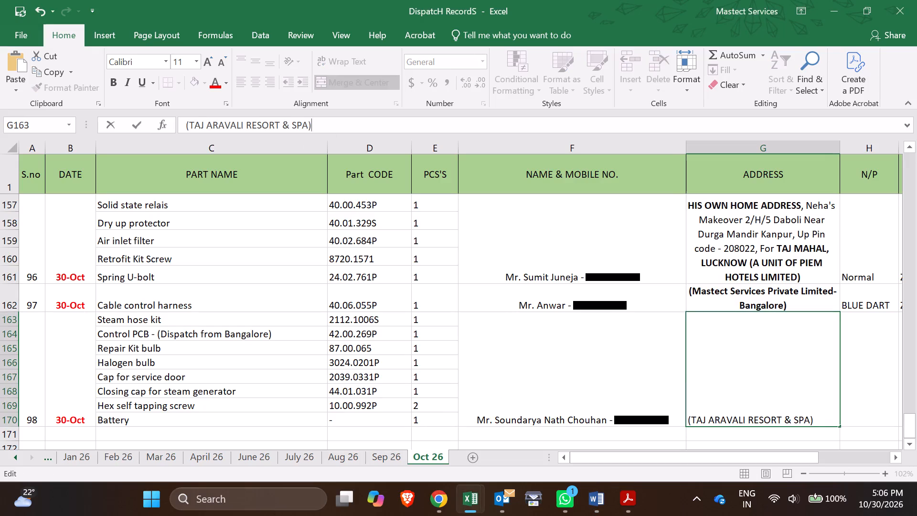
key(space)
Append the label's first address line below the resort name to entry 98's Address cell, followed by a space.
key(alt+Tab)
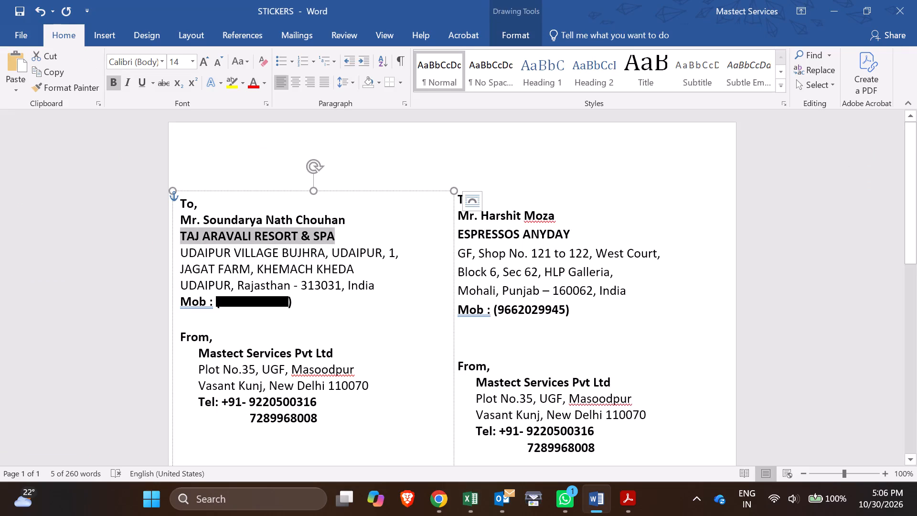
click(181, 254)
key(shift+Down)
key(shift+Left)
key(ctrl+c)
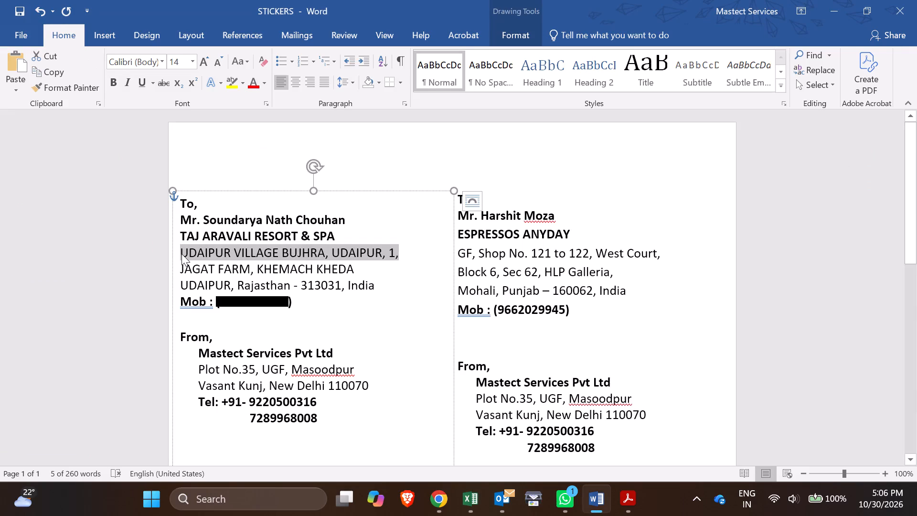
key(alt+Tab)
key(ctrl+v)
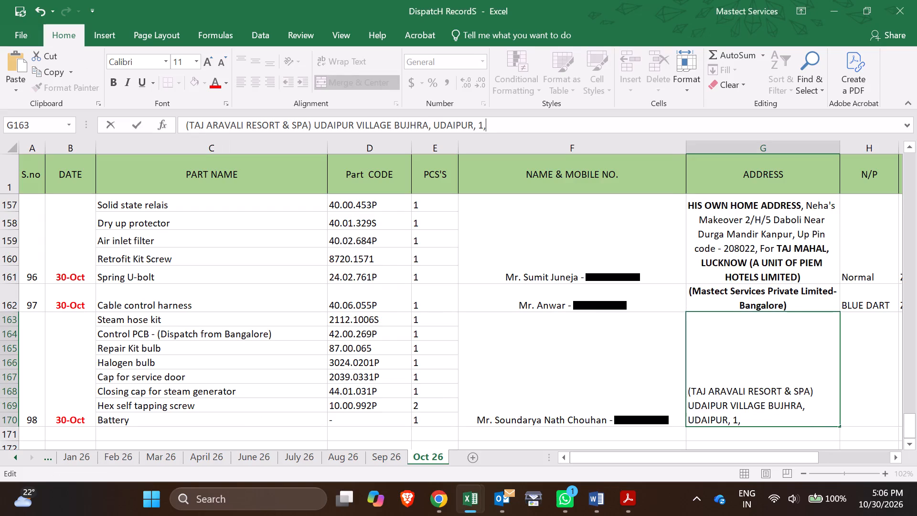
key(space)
Append the label's second address line to the text in entry 98's Address cell.
key(alt+Tab)
click(181, 273)
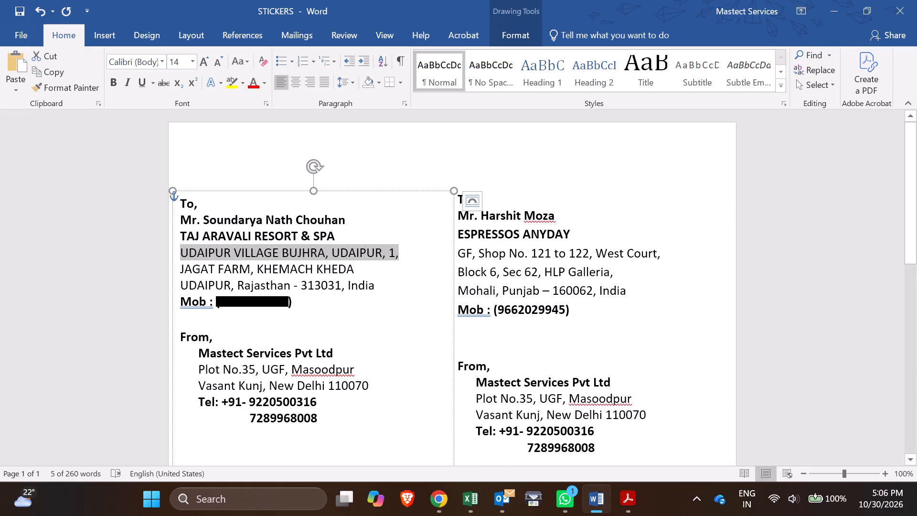
key(shift+Down)
key(shift+Left)
key(ctrl+c)
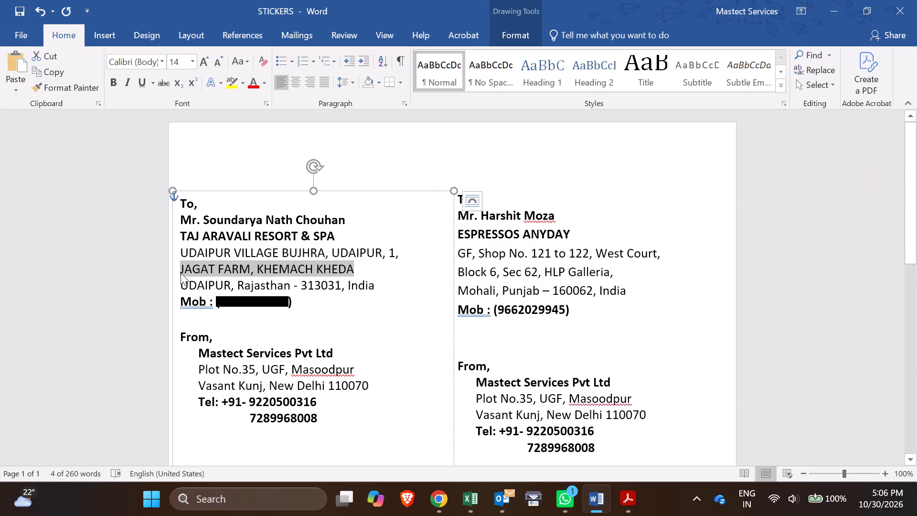
key(alt+Tab)
key(ctrl+v)
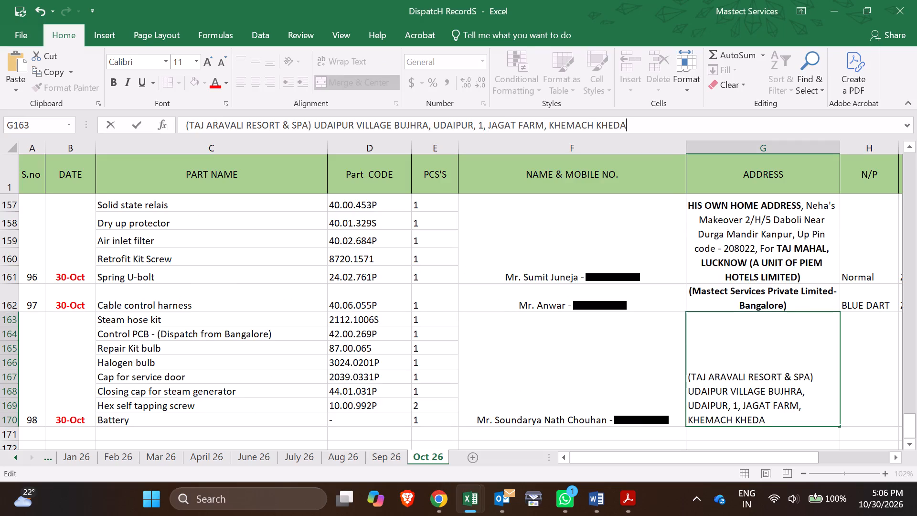
Copy the city, state and PIN code line of the Taj Aravali sticker in the Word document and append it to entry 98's address.
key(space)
key(alt+Tab)
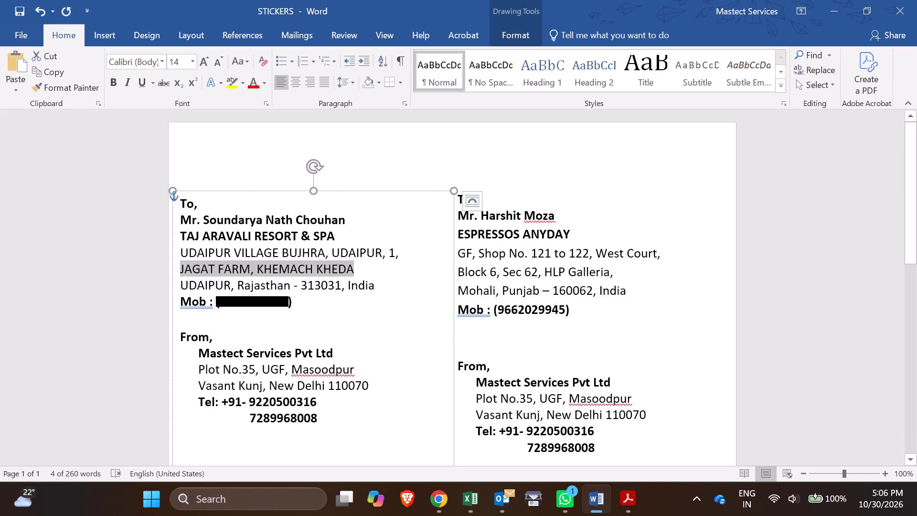
click(181, 289)
key(shift+Down)
key(shift+Left)
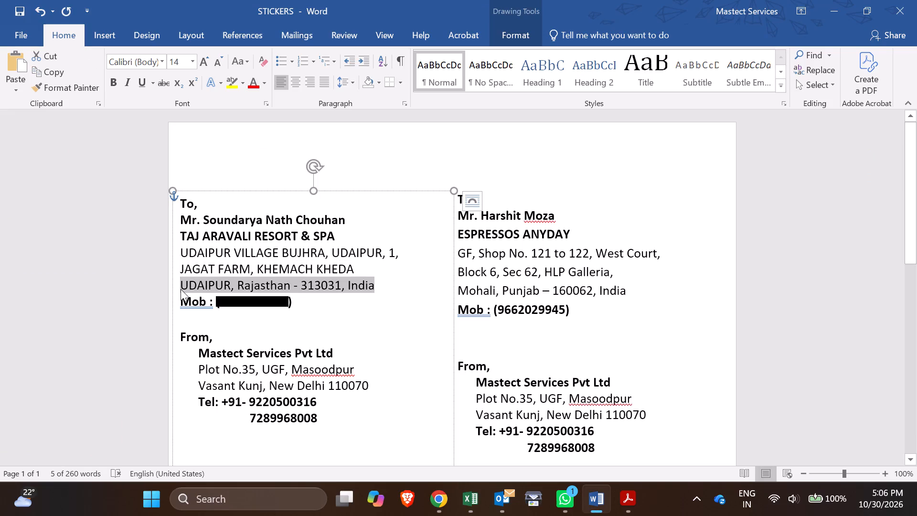
key(ctrl+c)
key(alt+Tab)
key(ctrl+v)
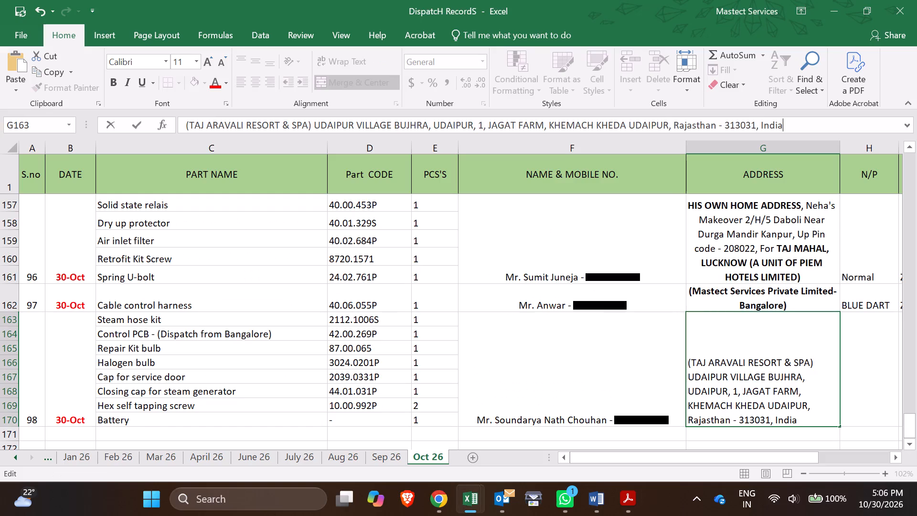
Finish editing entry 98's address, save the workbook, and wrap the text in the merged Address cell.
key(Return)
key(ctrl+s)
key(Up)
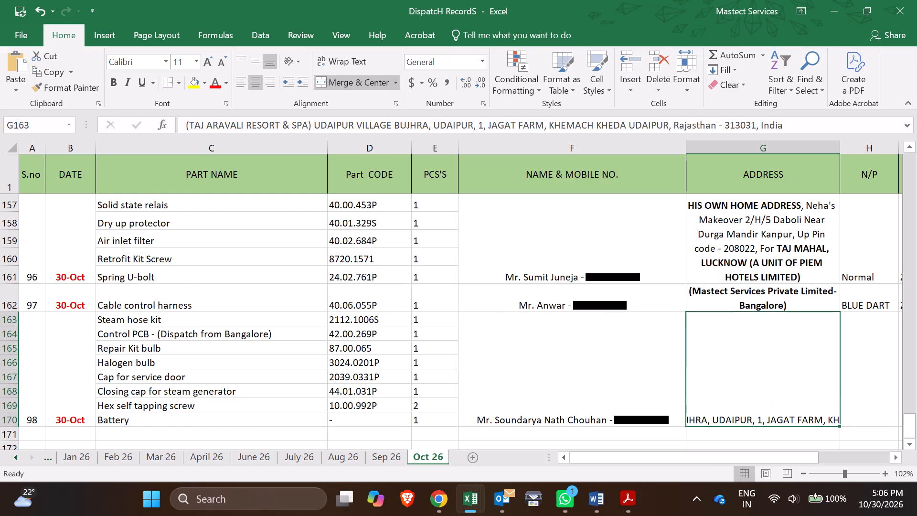
click(357, 60)
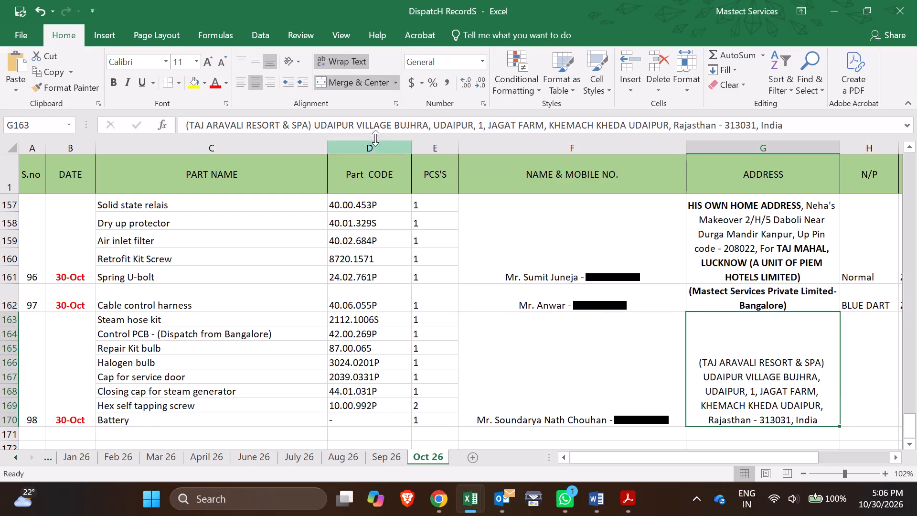
click(258, 63)
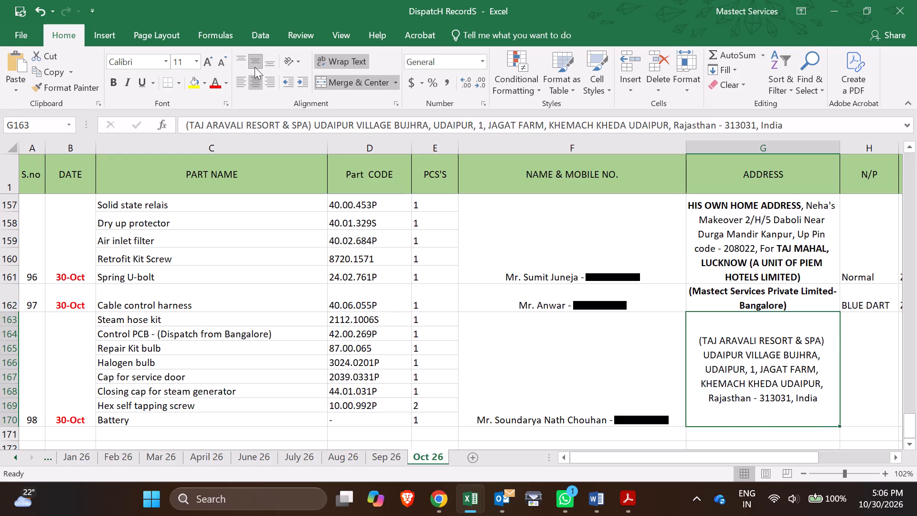
click(255, 64)
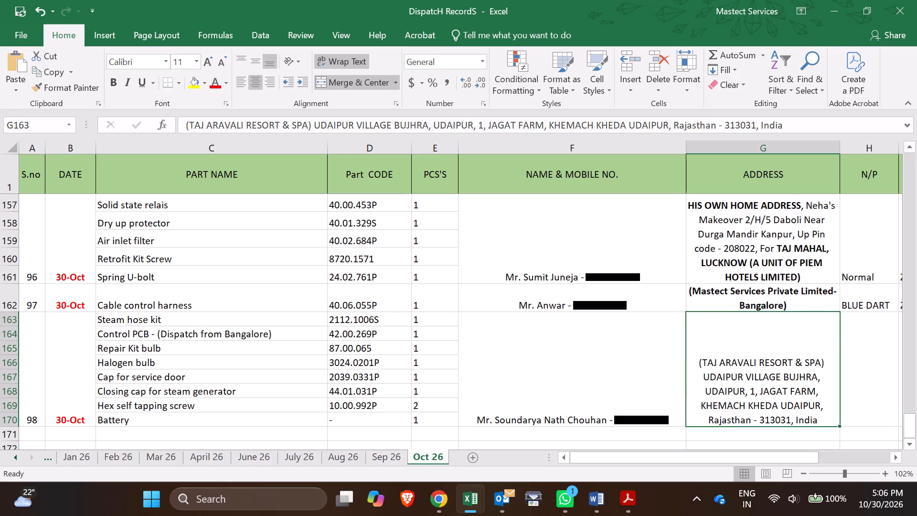
Make TAJ ARAVALI RESORT & SPA bold within entry 98's address and save the workbook.
click(192, 127)
key(Left)
key(shift+Right)
key(shift+Right)
key(shift+Right)
key(shift+Right)
key(shift+Right)
key(shift+Right)
key(shift+Right)
key(shift+Right)
key(shift+Right)
key(shift+Right)
key(shift+Right)
key(shift+Right)
key(shift+Right)
key(shift+Right)
key(shift+Right)
key(shift+Right)
key(shift+Right)
key(shift+Right)
key(shift+Right)
key(shift+Right)
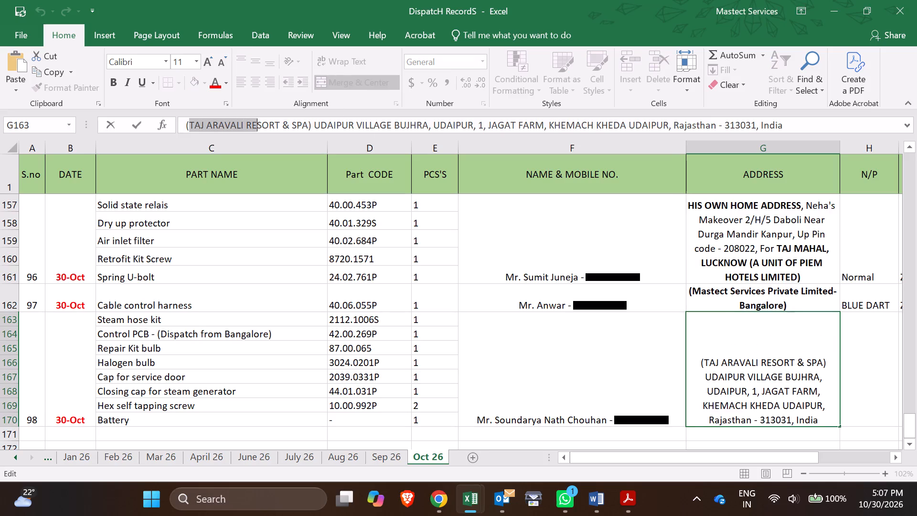
key(shift+Right)
key(shift+Right)
key(ctrl+b)
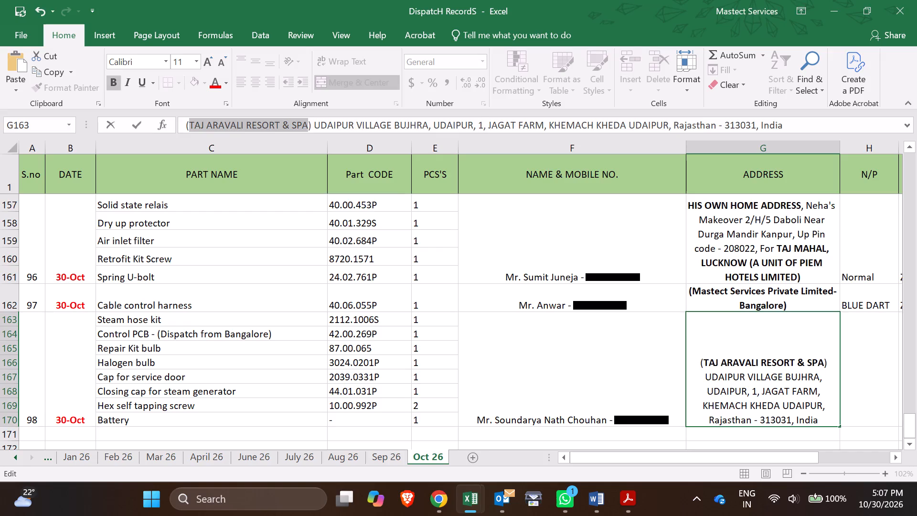
click(451, 316)
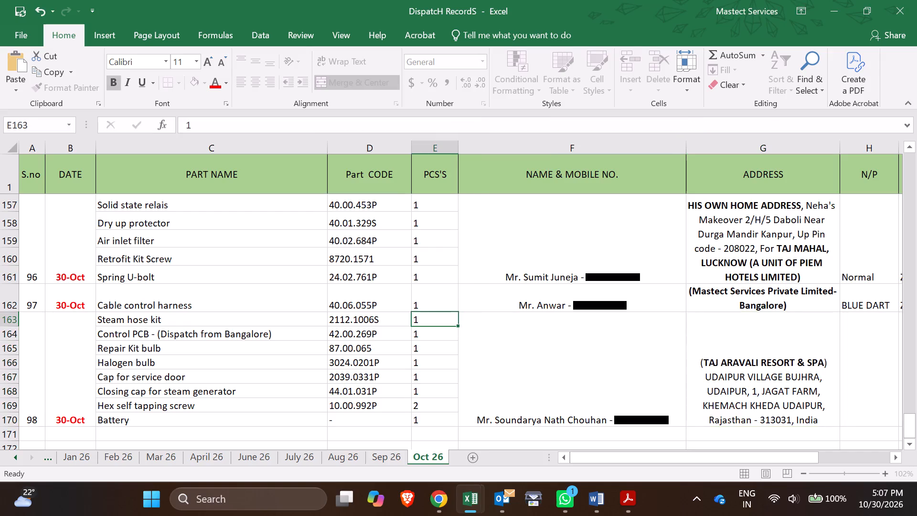
key(ctrl+s)
Enter Delhivery in the merged N/P cell of entry 98.
key(Right)
key(Right)
key(Right)
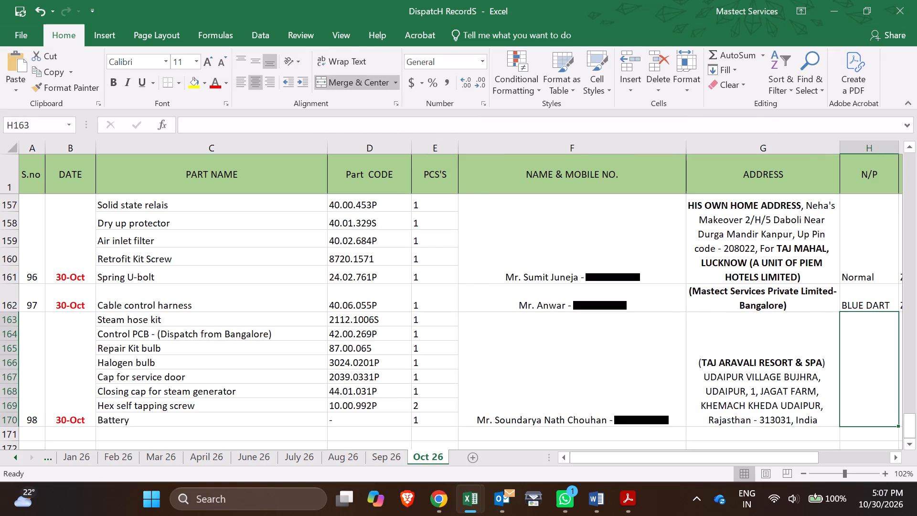
key(ctrl+s)
key(alt+Tab)
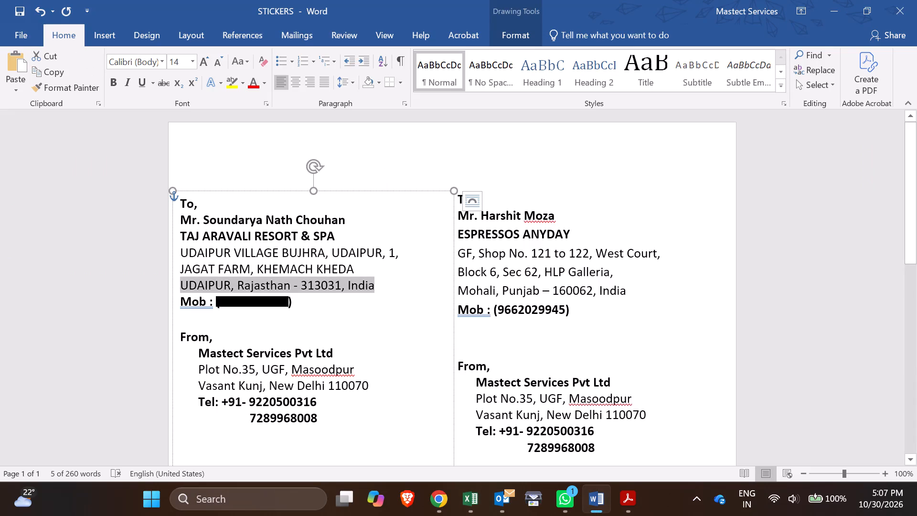
key(alt+Tab)
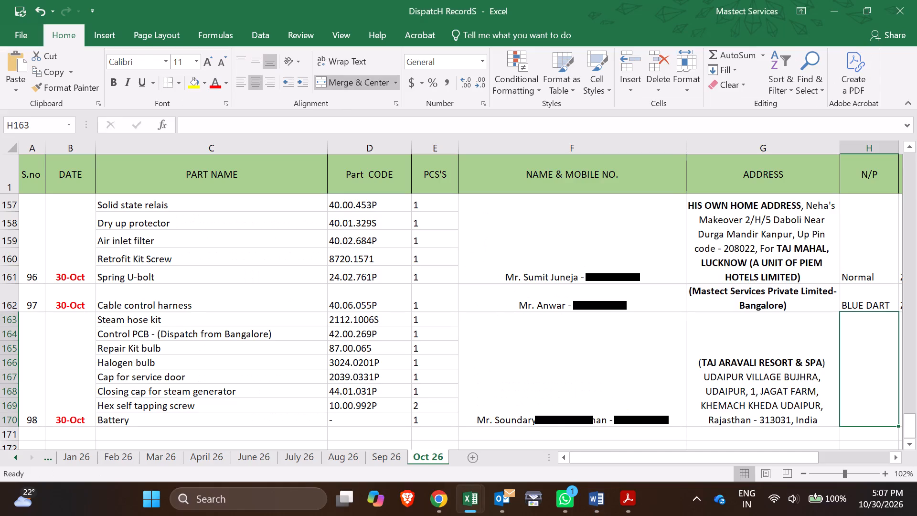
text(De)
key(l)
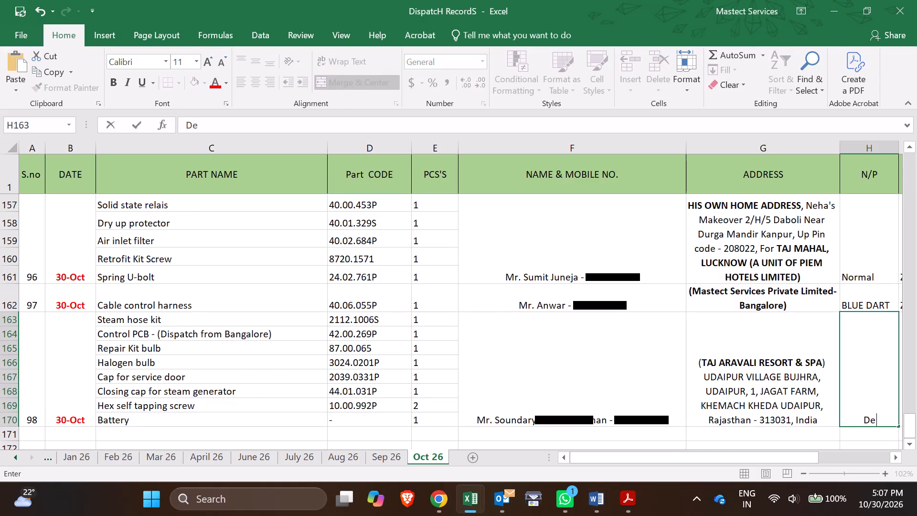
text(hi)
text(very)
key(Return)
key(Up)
Enter Zishan as the Remark of entry 98 and save the workbook.
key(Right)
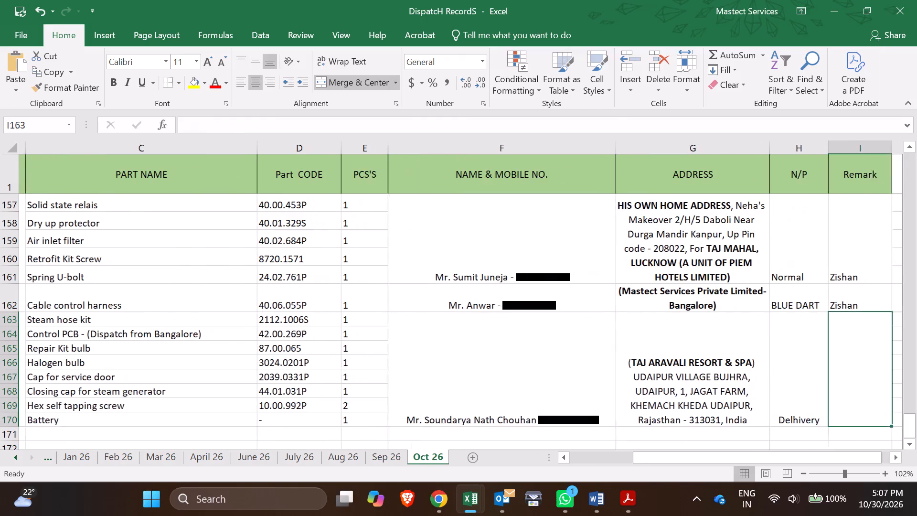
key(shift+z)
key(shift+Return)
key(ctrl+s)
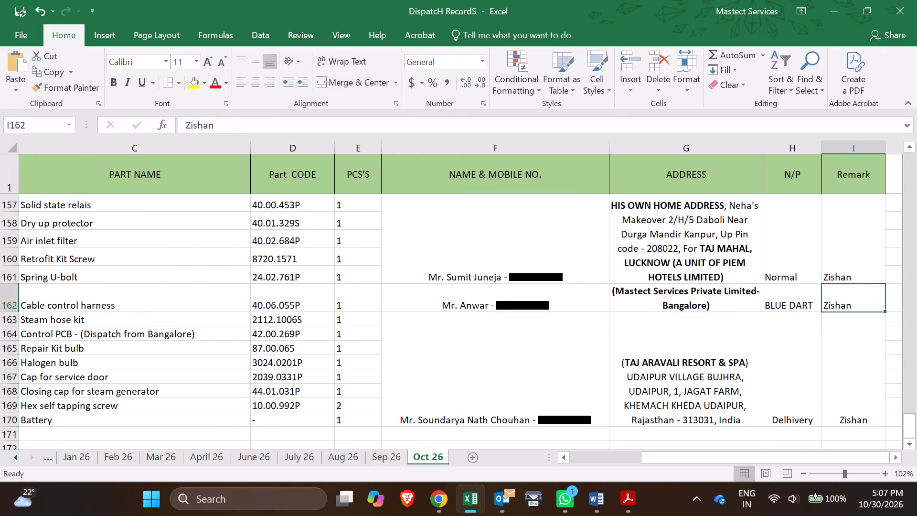
Left-align the N/P and Remark cells of entry 98 and save the workbook.
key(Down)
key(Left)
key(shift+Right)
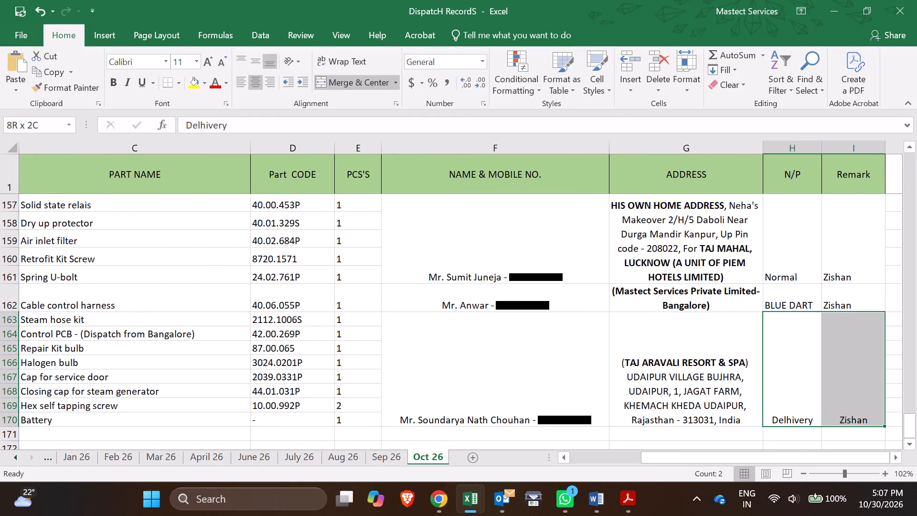
click(237, 86)
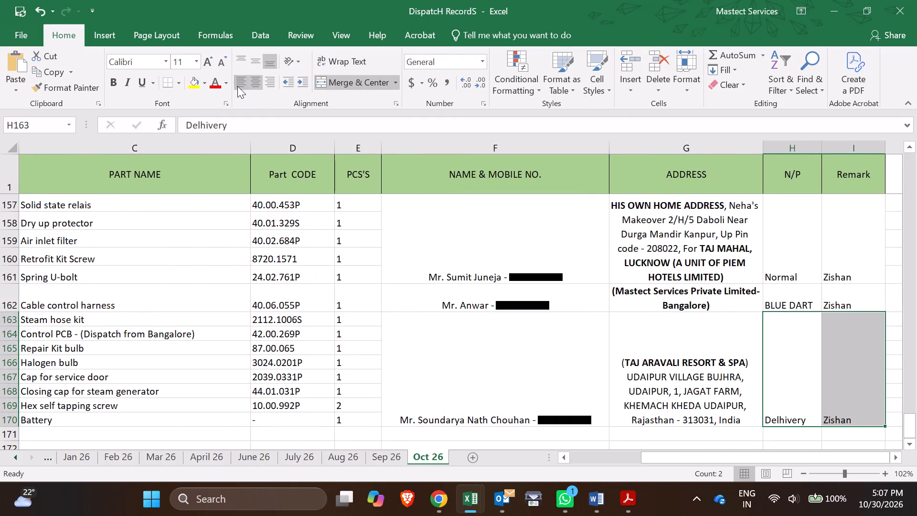
click(416, 316)
scroll(416, 316, right, 6)
key(ctrl+s)
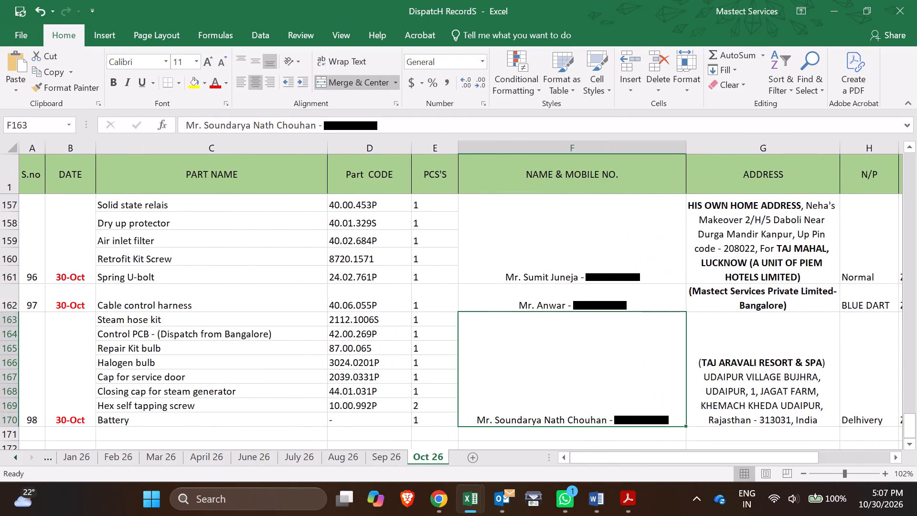
Enter serial number 99 in the S.no column of row 171.
scroll(257, 347, down, 2)
click(31, 317)
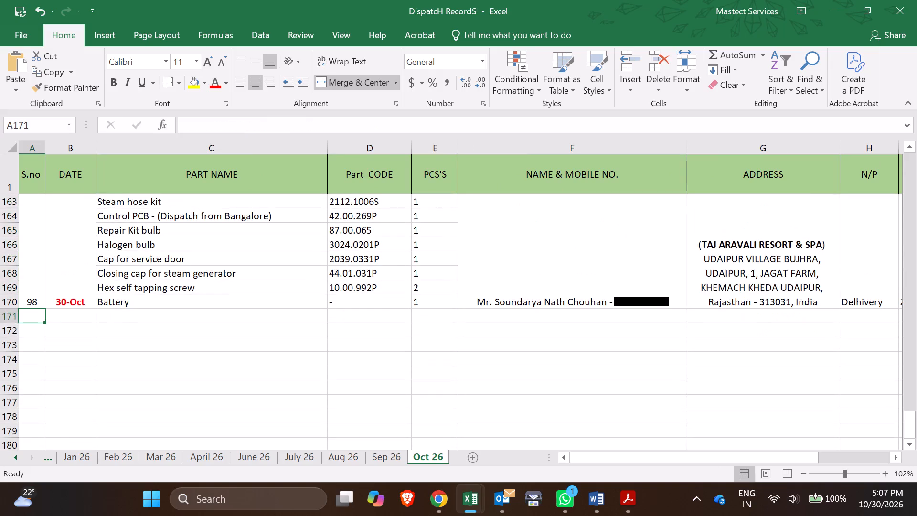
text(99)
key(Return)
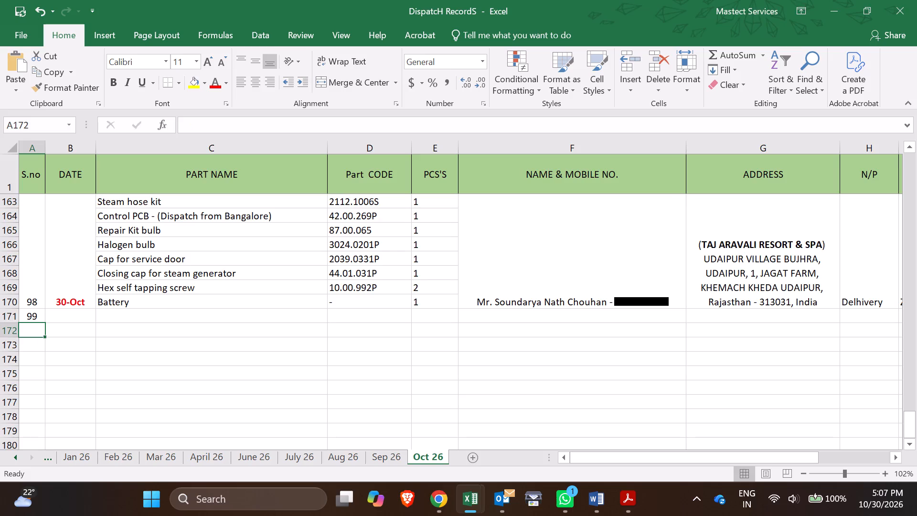
Copy the 30-Oct date of entry 97 into entry 99's Date cell and save the workbook.
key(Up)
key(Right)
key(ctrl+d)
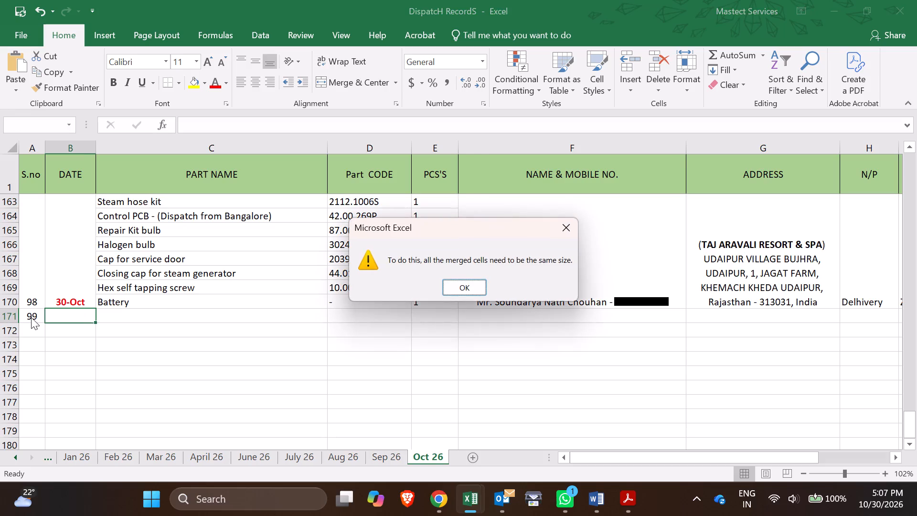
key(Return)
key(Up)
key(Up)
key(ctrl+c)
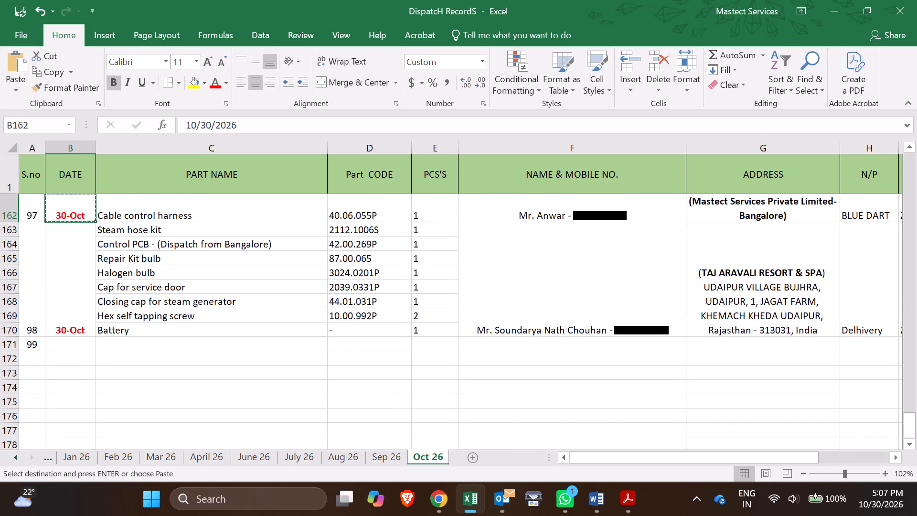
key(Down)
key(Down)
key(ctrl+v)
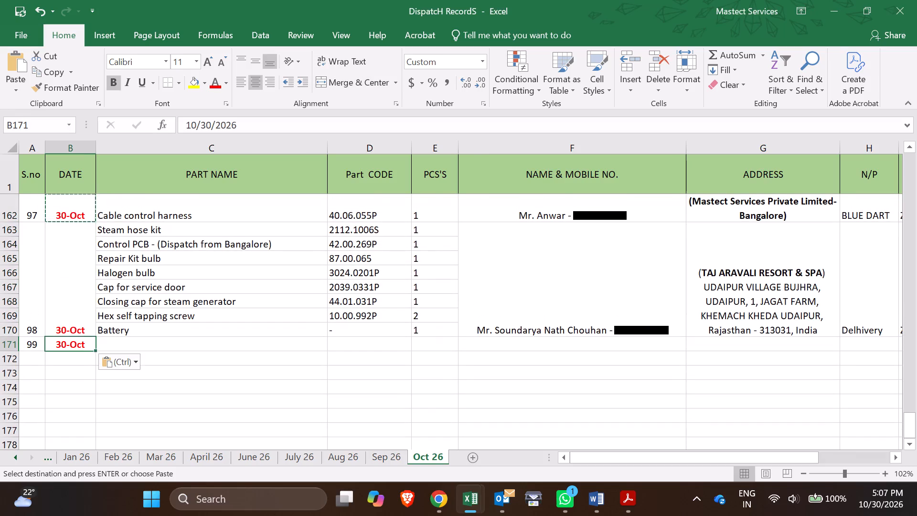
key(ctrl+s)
Enter Loudspeaker as entry 99's part name and 40.07.746P as its part code.
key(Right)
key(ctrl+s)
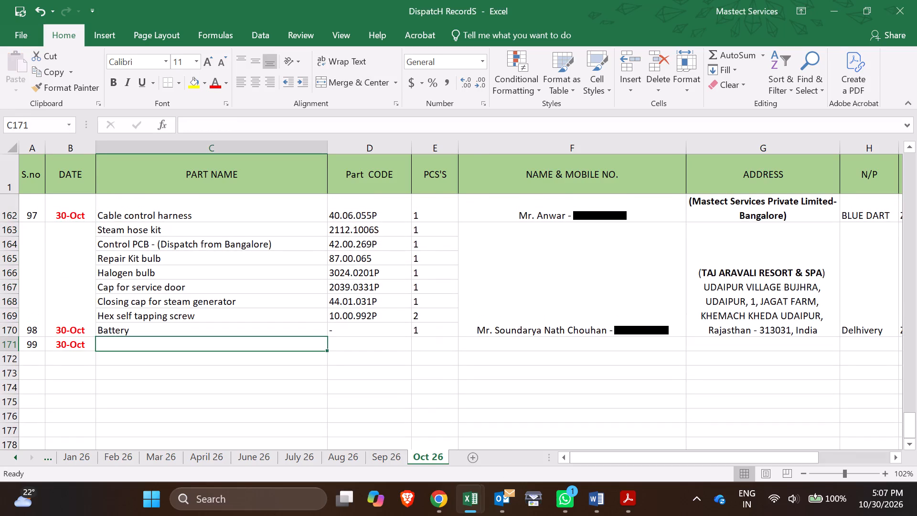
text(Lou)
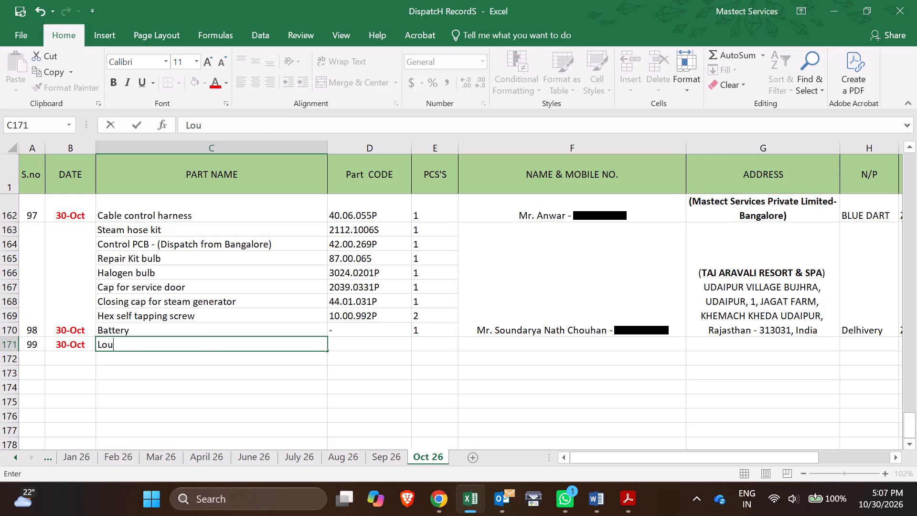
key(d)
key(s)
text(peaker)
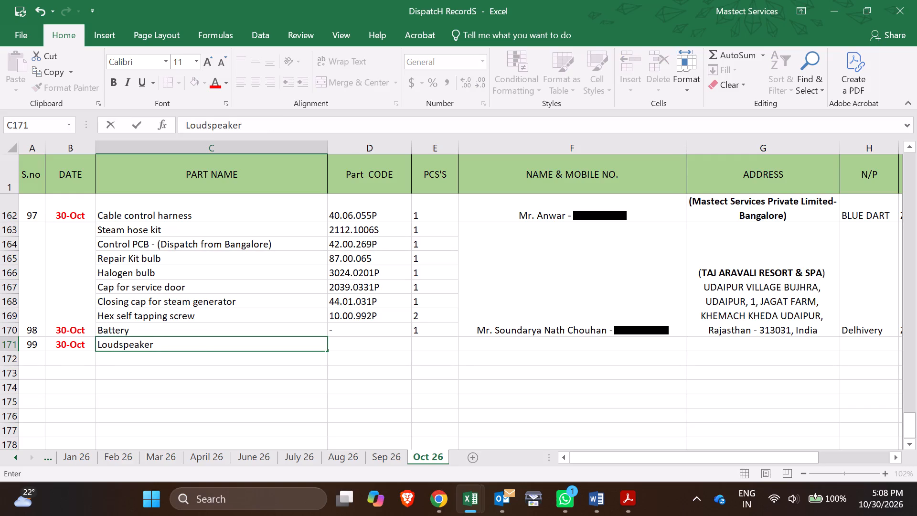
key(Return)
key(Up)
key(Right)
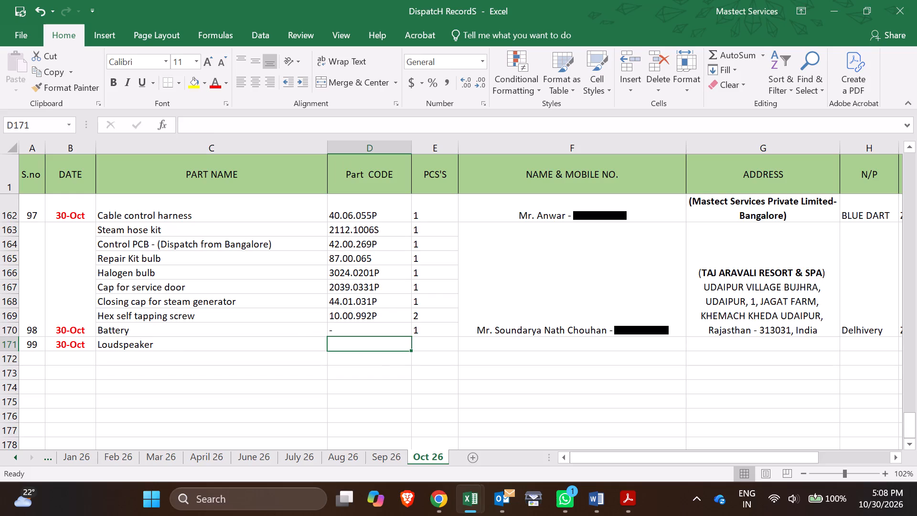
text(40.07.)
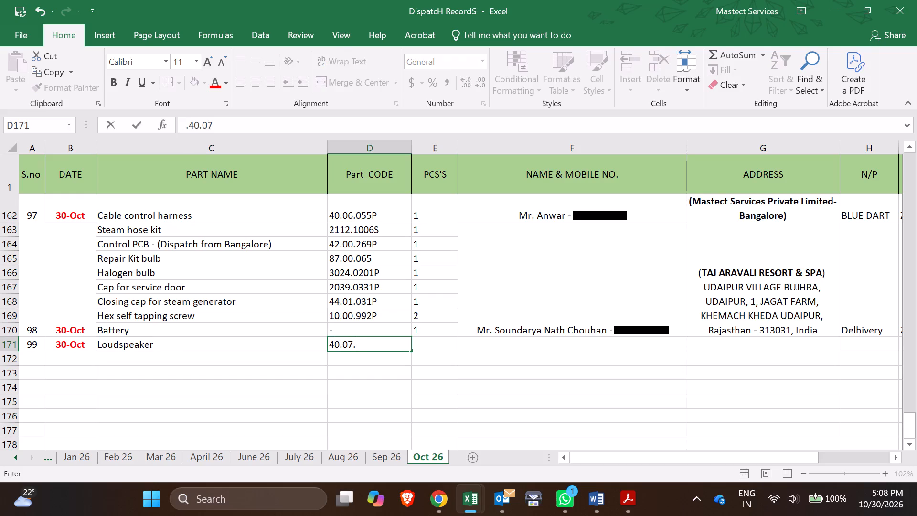
Complete entry 99's part code as 40.07.746P, enter 1 in its PCS'S cell and save the workbook.
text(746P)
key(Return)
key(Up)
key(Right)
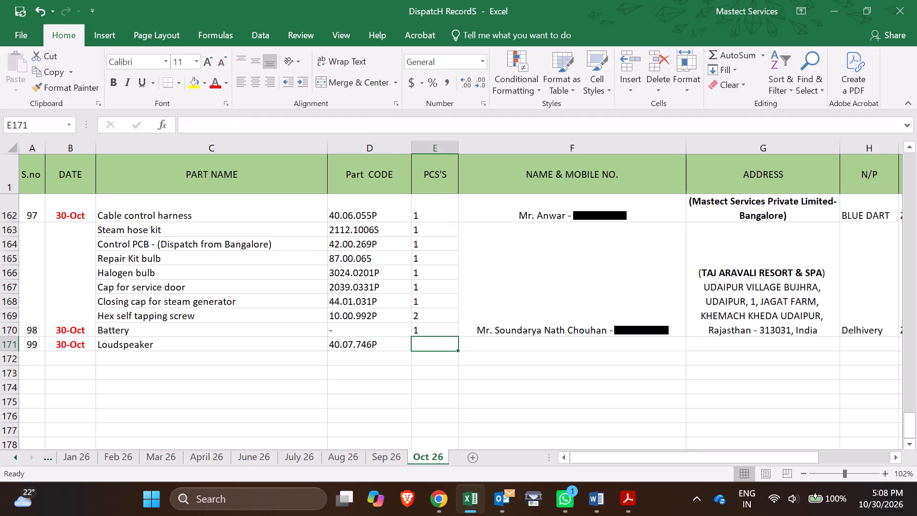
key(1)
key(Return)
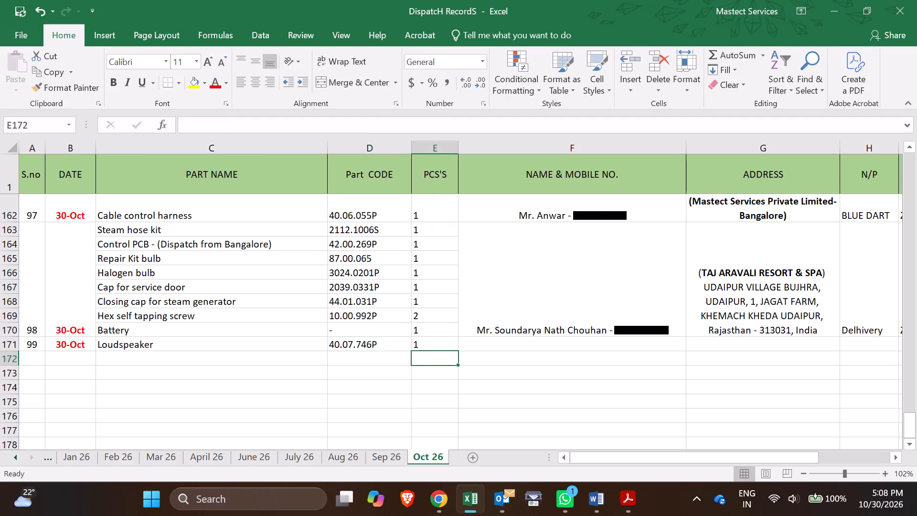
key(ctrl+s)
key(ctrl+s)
Enter the same recipient name and mobile number as entry 97 in entry 99's NAME & MOBILE NO. cell and save.
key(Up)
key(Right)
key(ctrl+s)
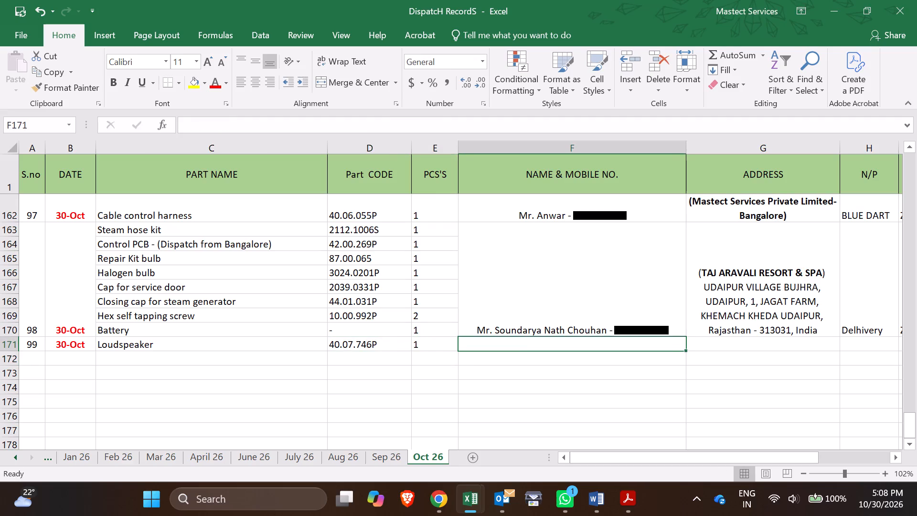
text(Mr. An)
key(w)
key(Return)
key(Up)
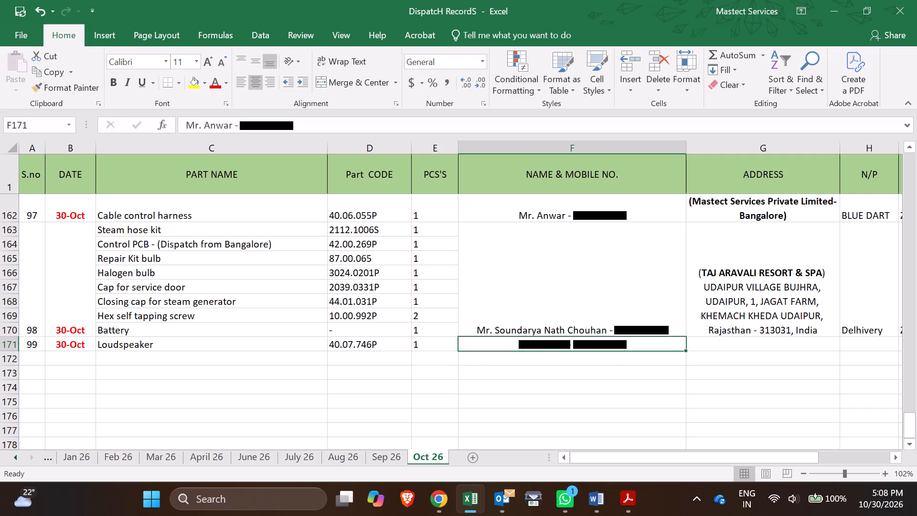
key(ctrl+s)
Copy entry 97's address text, (Mastect Services Private Limited-Bangalore), into entry 99's ADDRESS cell and save the workbook.
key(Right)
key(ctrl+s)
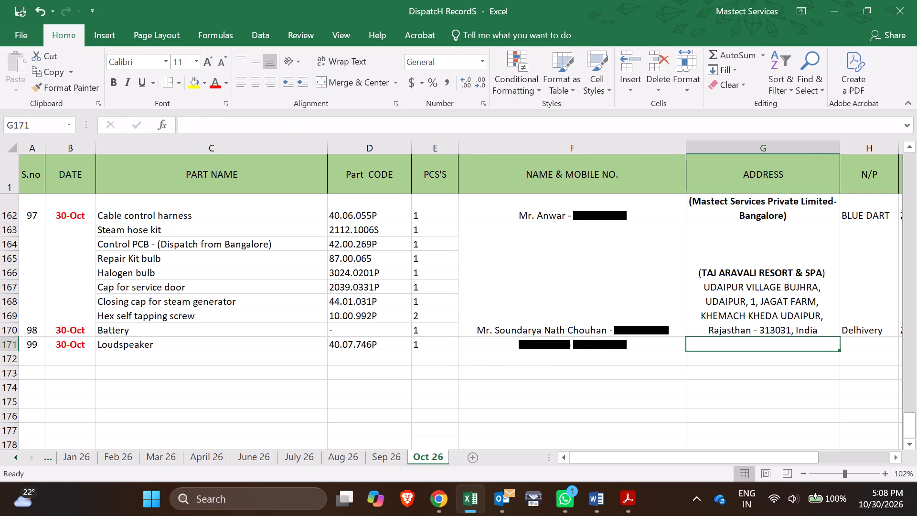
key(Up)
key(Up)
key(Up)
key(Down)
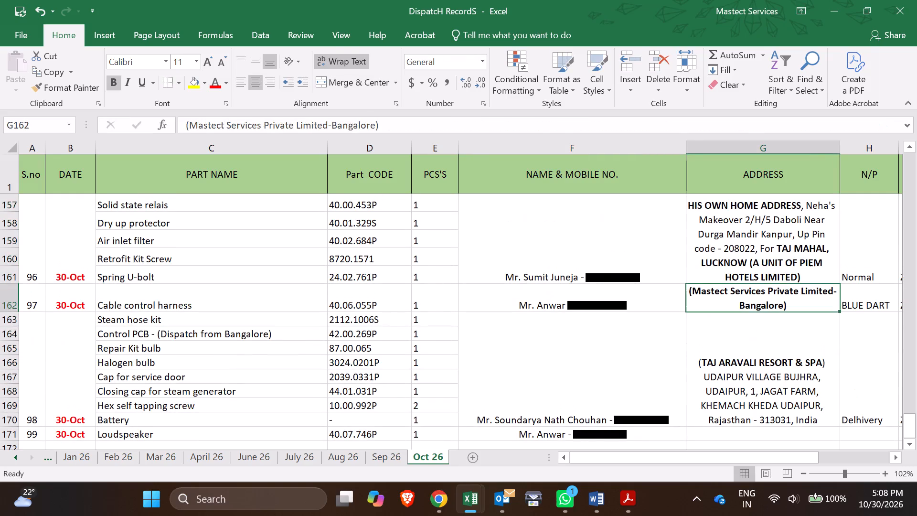
triple_click(385, 128)
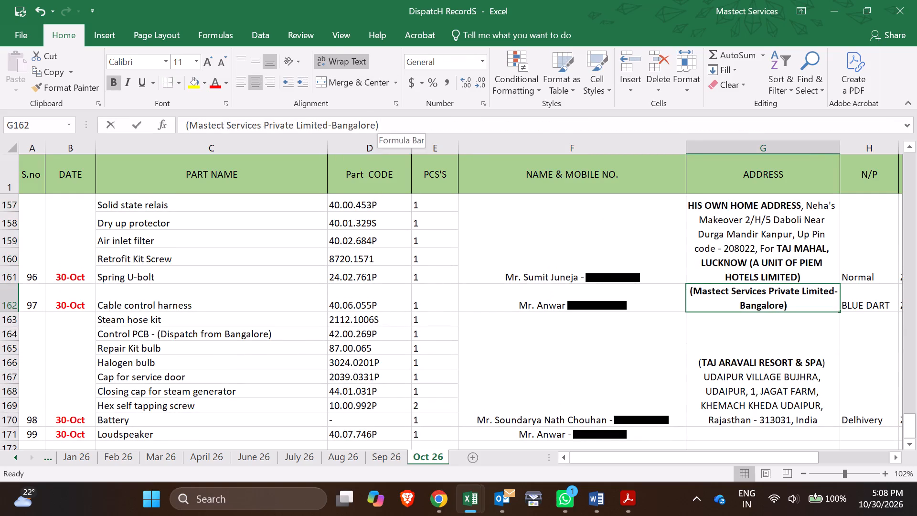
key(ctrl+c)
click(584, 320)
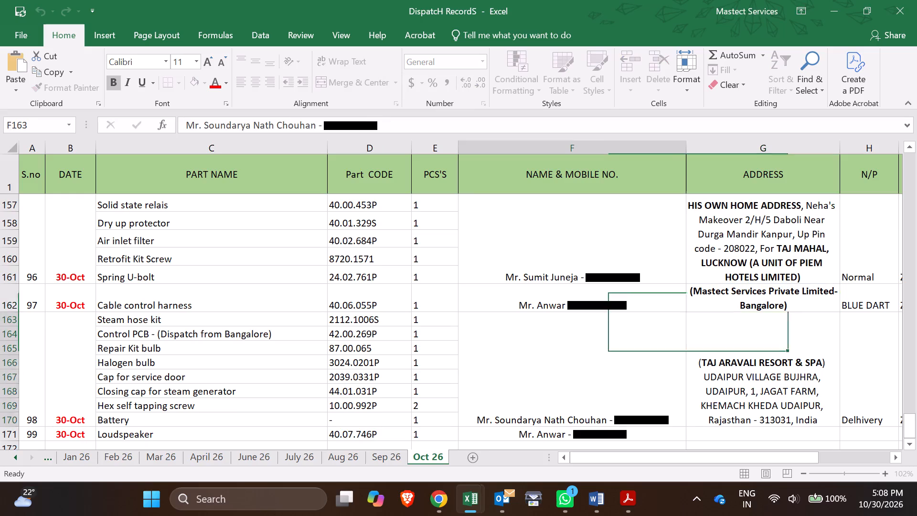
scroll(584, 320, down, 3)
click(707, 274)
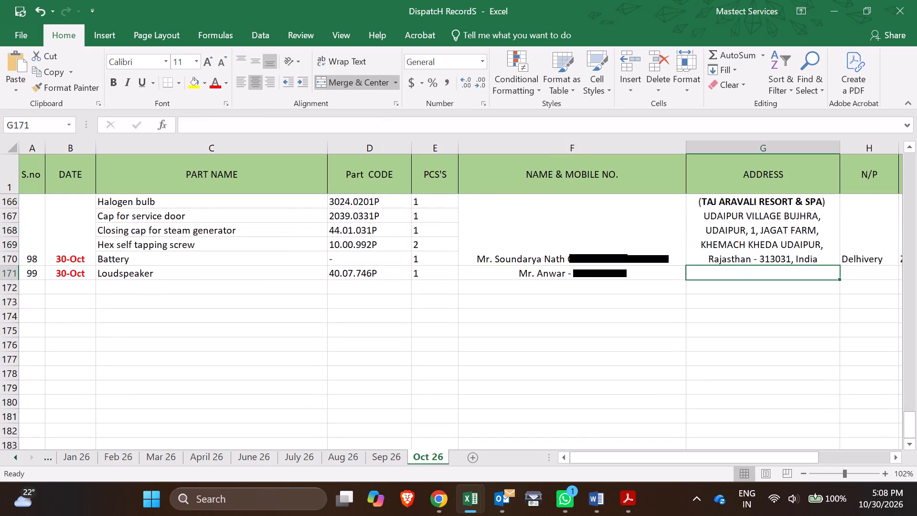
click(479, 126)
key(ctrl+v)
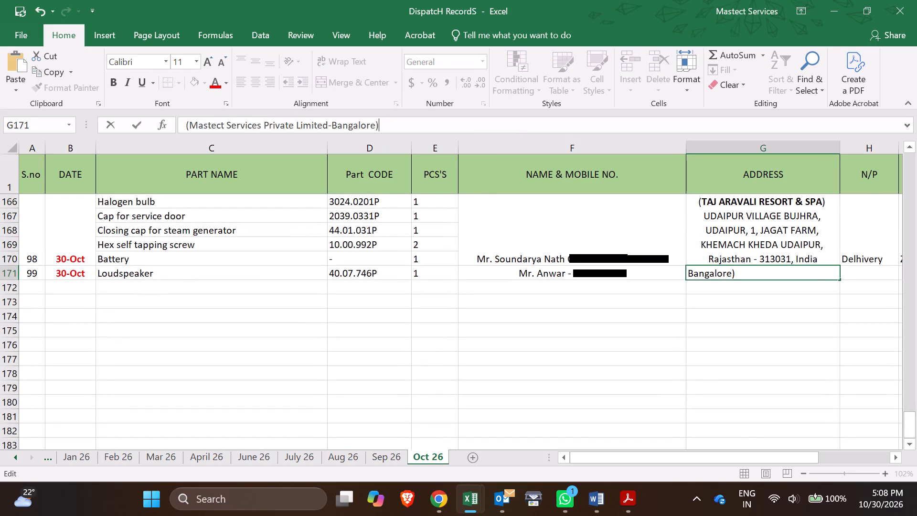
key(Return)
key(ctrl+s)
Wrap the text in entry 99's ADDRESS cell and centre it horizontally.
key(Up)
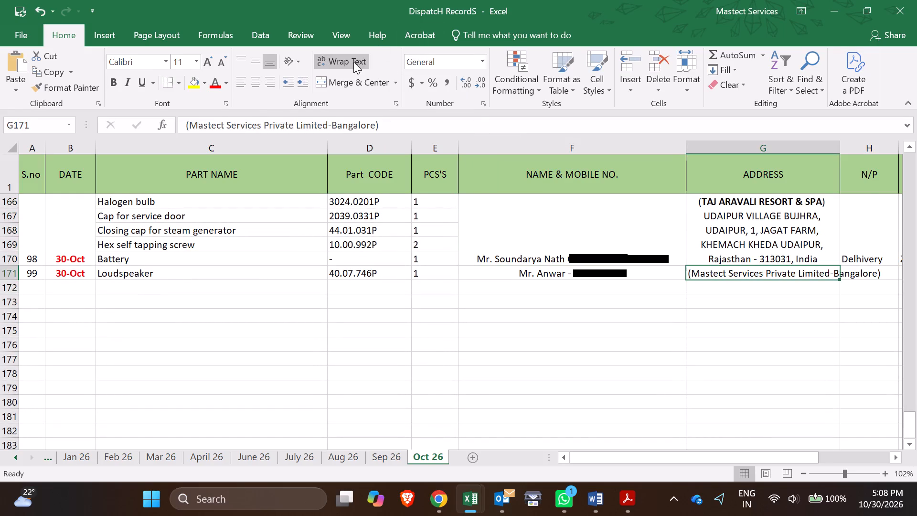
click(352, 62)
click(257, 84)
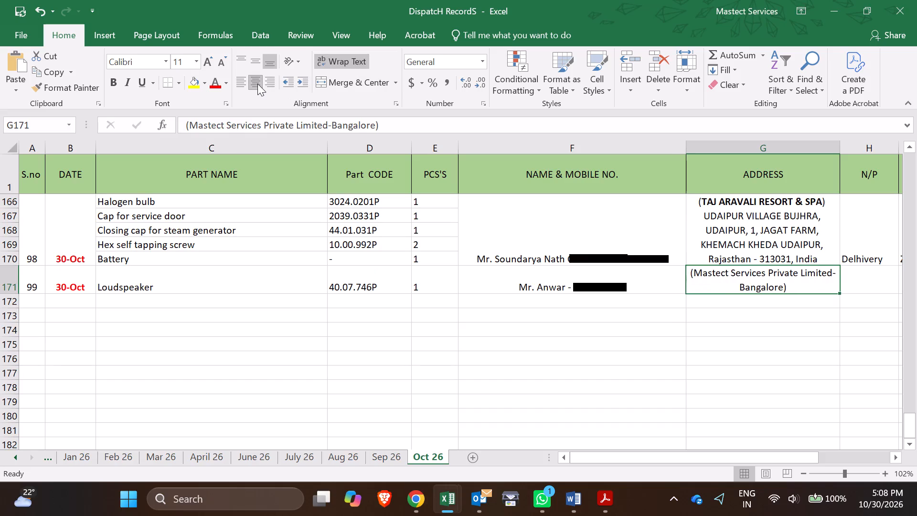
Make entry 99's Mastect Services Private Limited-Bangalore address bold and save the workbook.
key(ctrl+b)
key(Return)
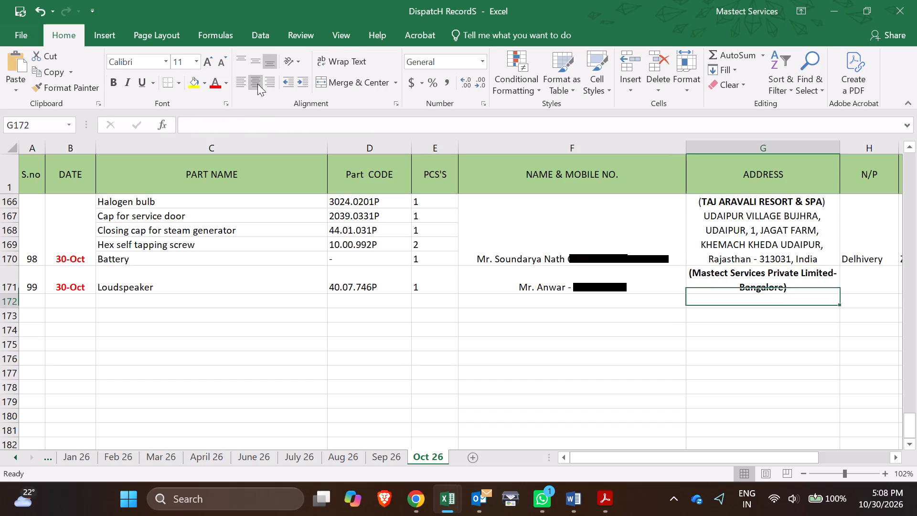
key(Up)
key(Right)
key(ctrl+s)
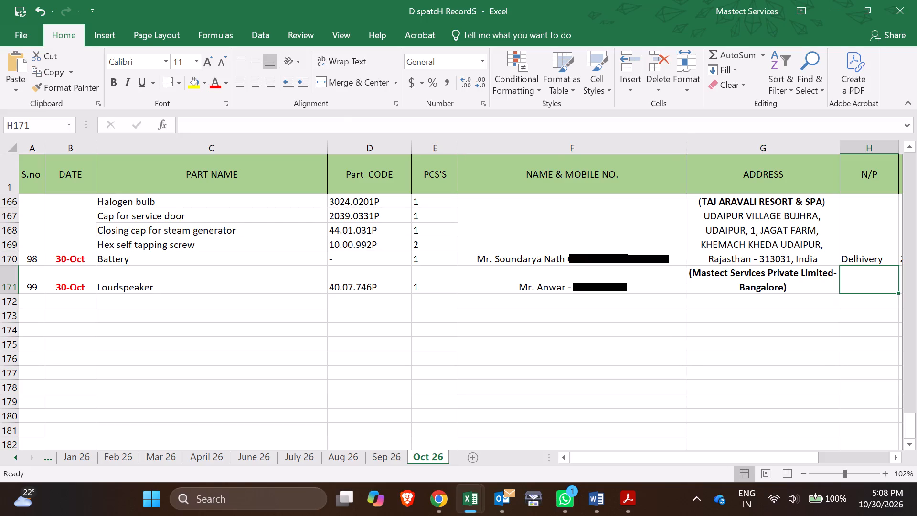
Enter Normal as N/P and Zishan as Remark for entry 99, and save the workbook.
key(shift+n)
key(Return)
key(Up)
key(Right)
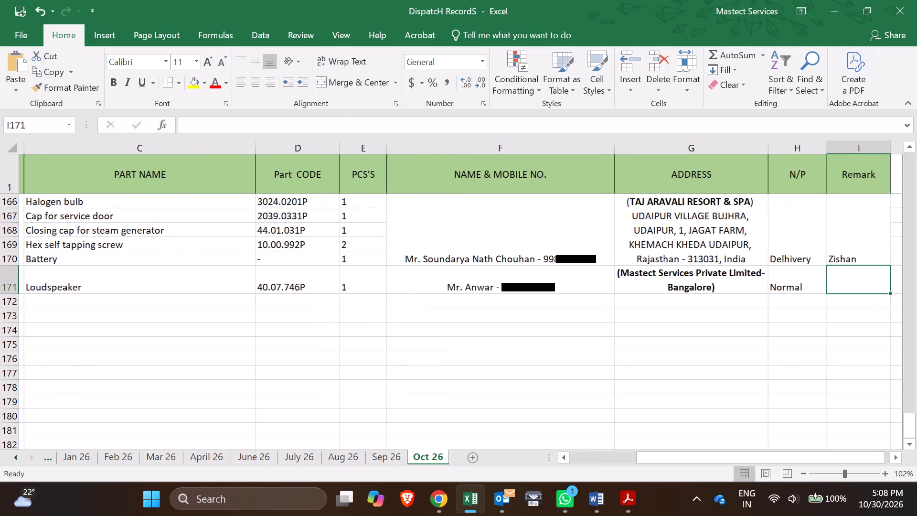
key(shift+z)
key(shift+Return)
key(ctrl+s)
key(ctrl+s)
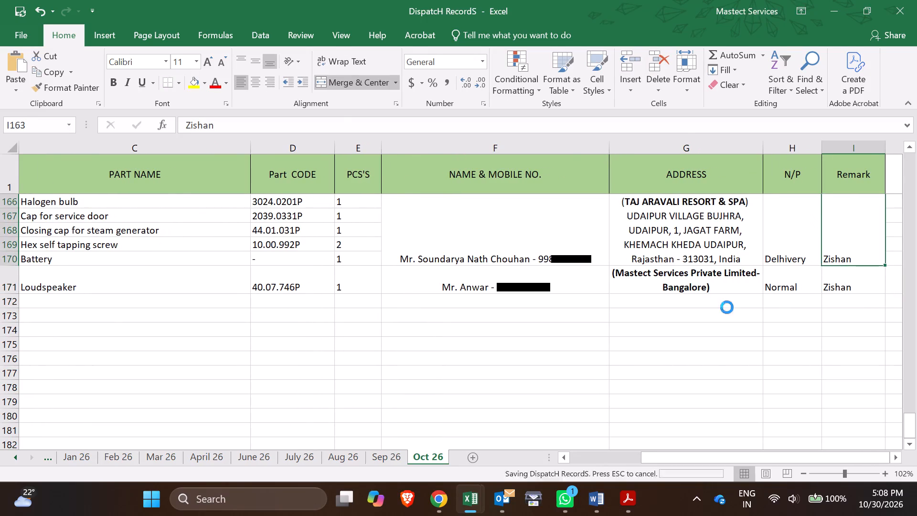
scroll(727, 307, right, 3)
Switch to the DOCKET SLIP workbook, enter 30-Oct-26 as entry 95's date in the OCT-26 sheet, and save.
key(alt+Tab)
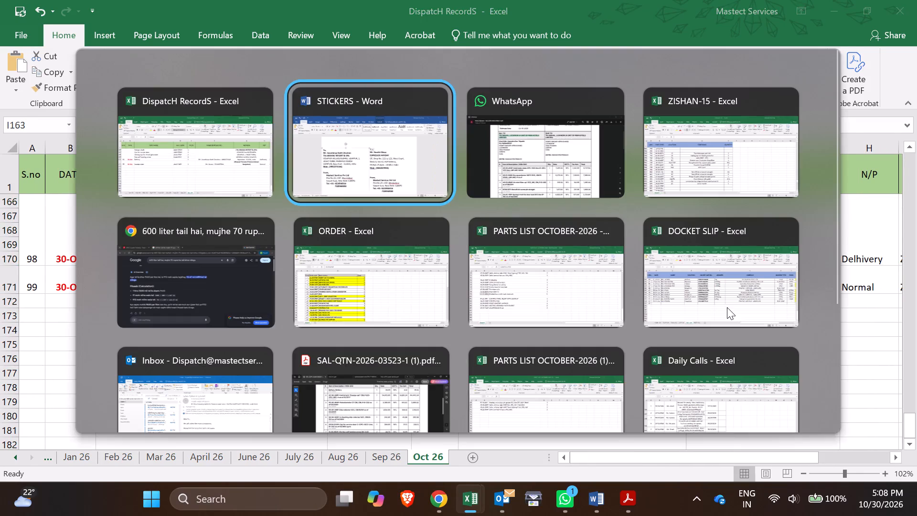
key(alt+Down)
key(alt+Right)
key(alt+Right)
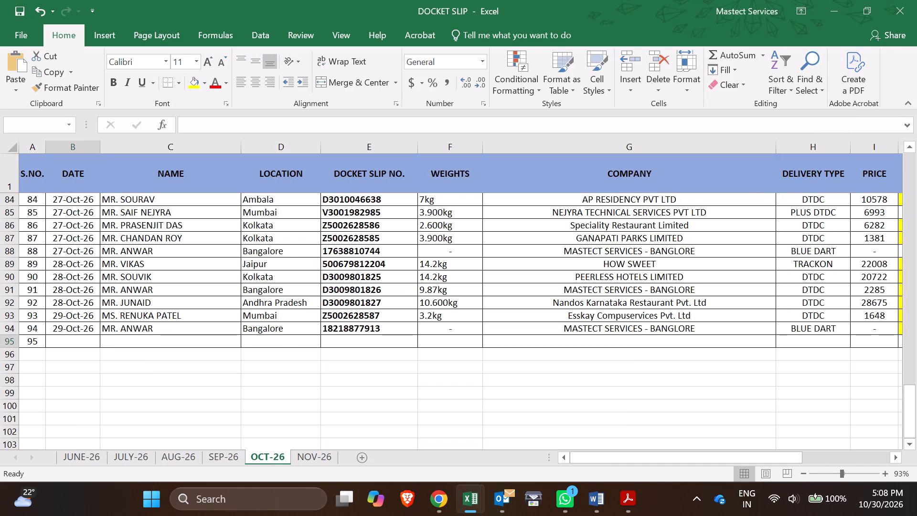
key(ctrl+d)
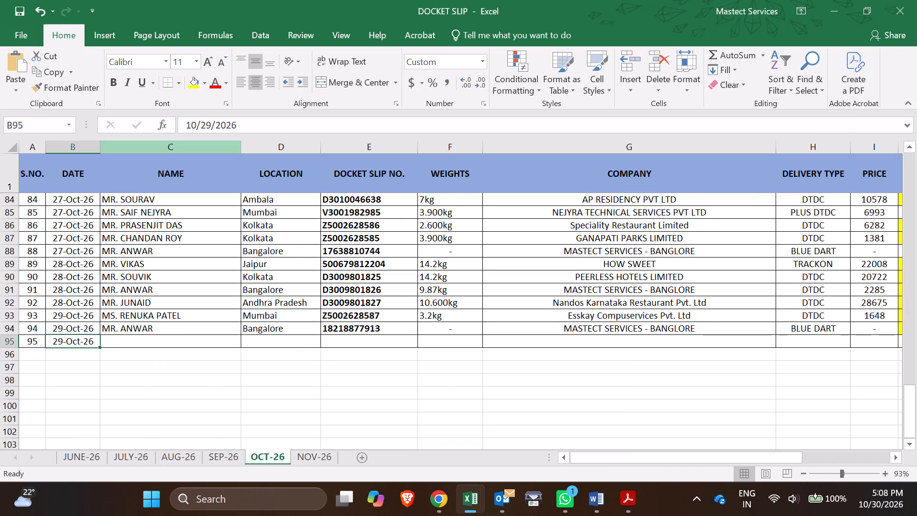
click(209, 124)
key(BackSpace)
key(BackSpace)
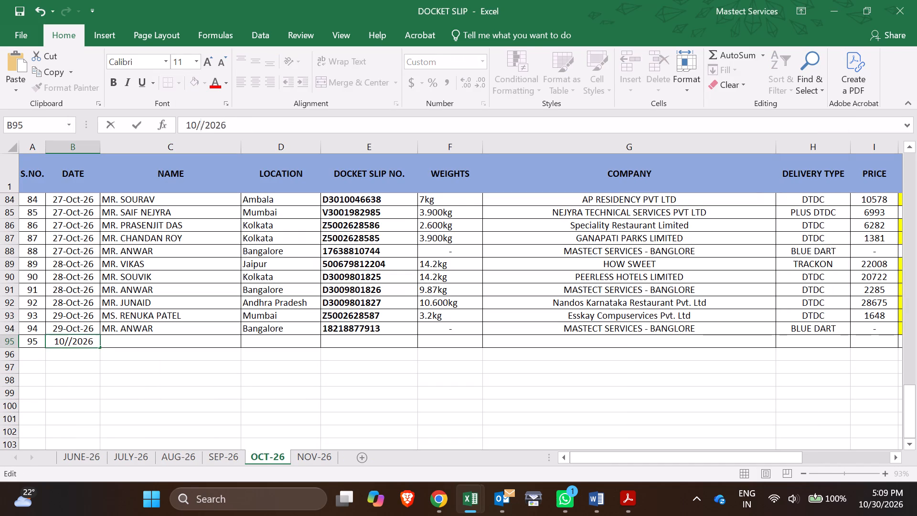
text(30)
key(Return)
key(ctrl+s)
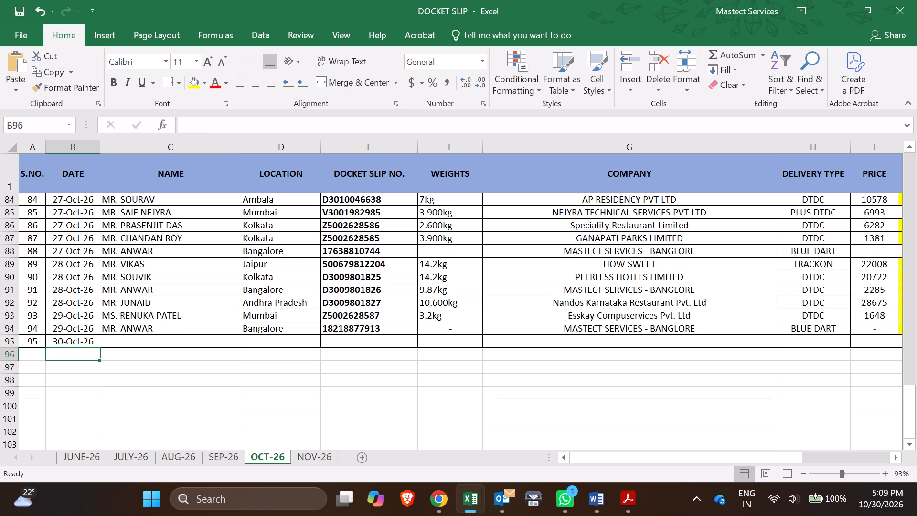
Fill the 30-Oct-26 date down into the Date cells of rows 96, 97 and 98.
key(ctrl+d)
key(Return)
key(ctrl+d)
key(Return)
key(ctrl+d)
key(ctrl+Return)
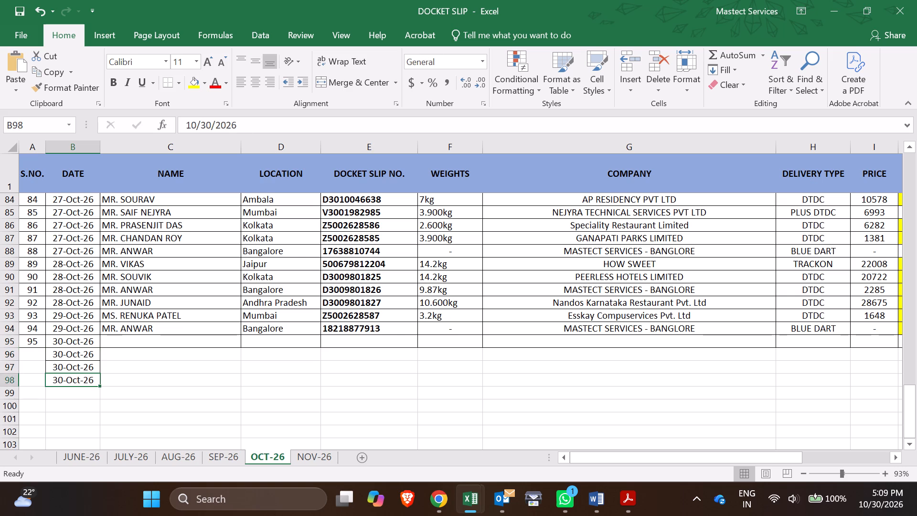
Enter serial numbers 96, 97 and 98 beside the new dates in the S.NO. column and save the workbook.
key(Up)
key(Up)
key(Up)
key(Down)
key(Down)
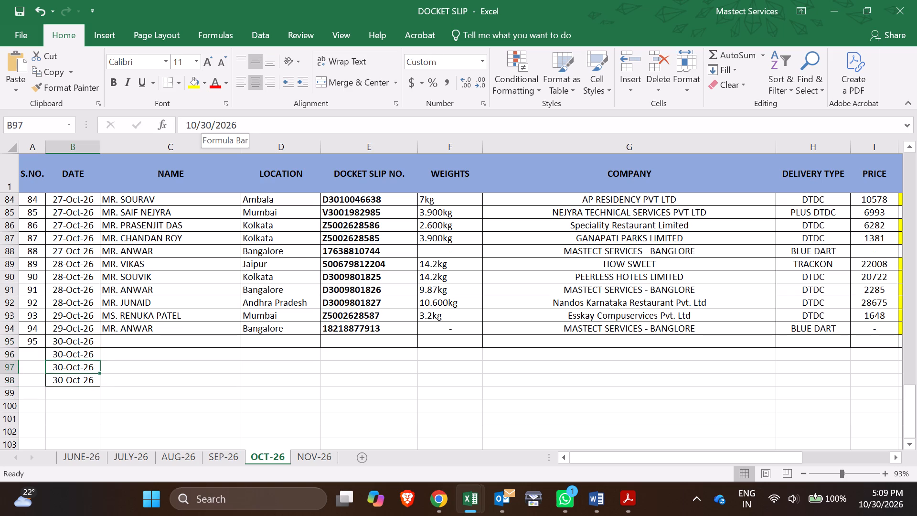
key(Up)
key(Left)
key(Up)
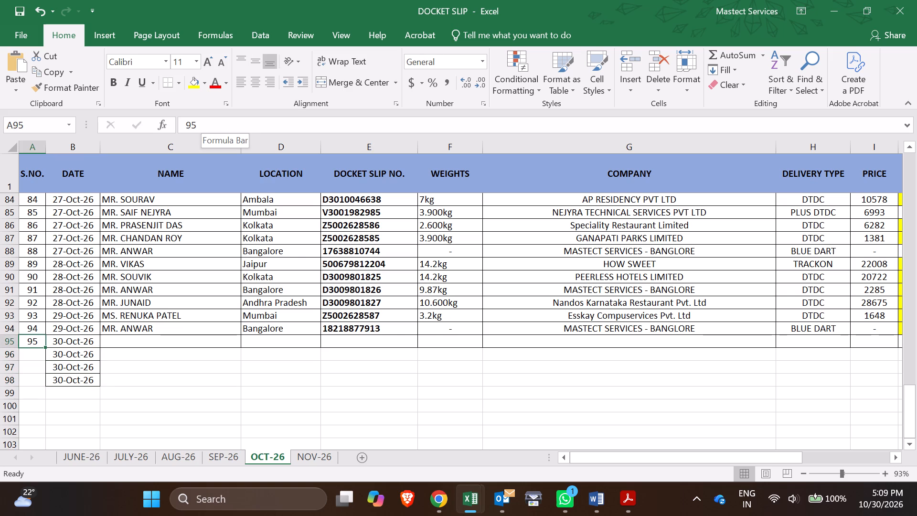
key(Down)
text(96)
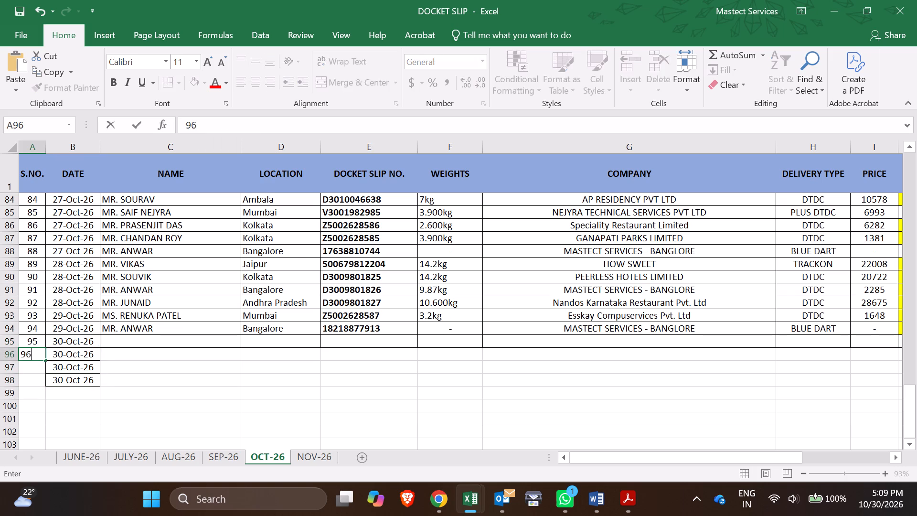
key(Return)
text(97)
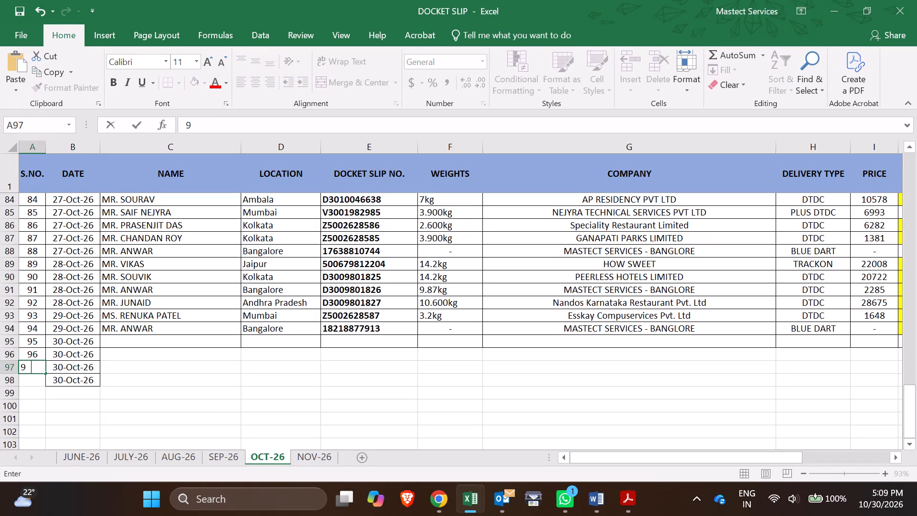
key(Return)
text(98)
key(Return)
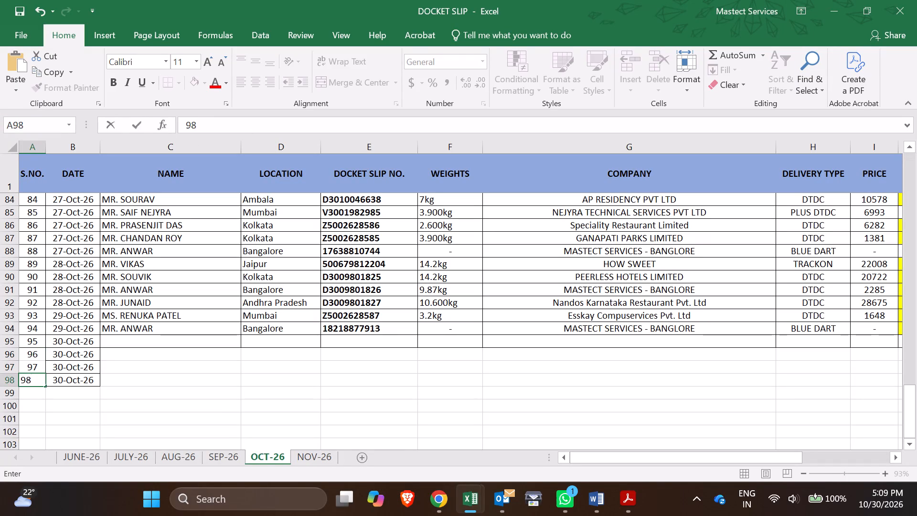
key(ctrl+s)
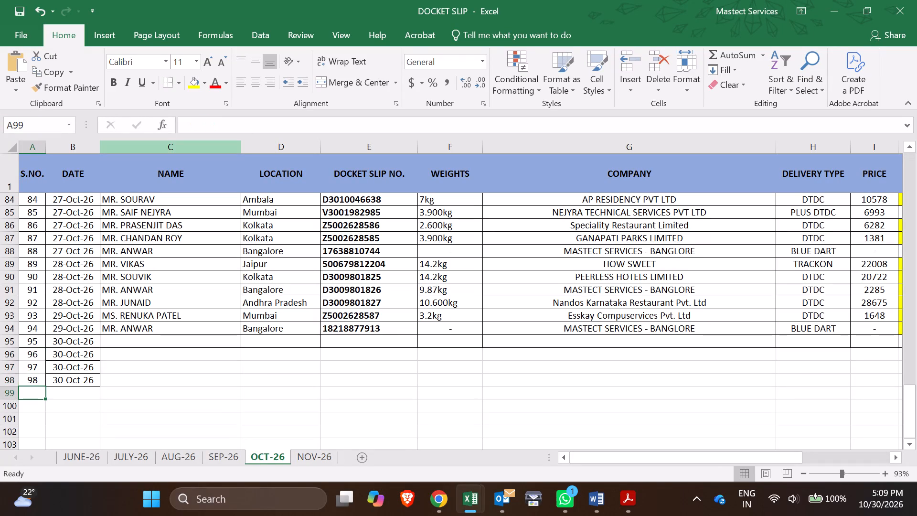
Enter the recipient's name from entry 96 of the DispatcH RecordS workbook, in capitals, as docket entry 95's Name.
click(107, 342)
key(ctrl+s)
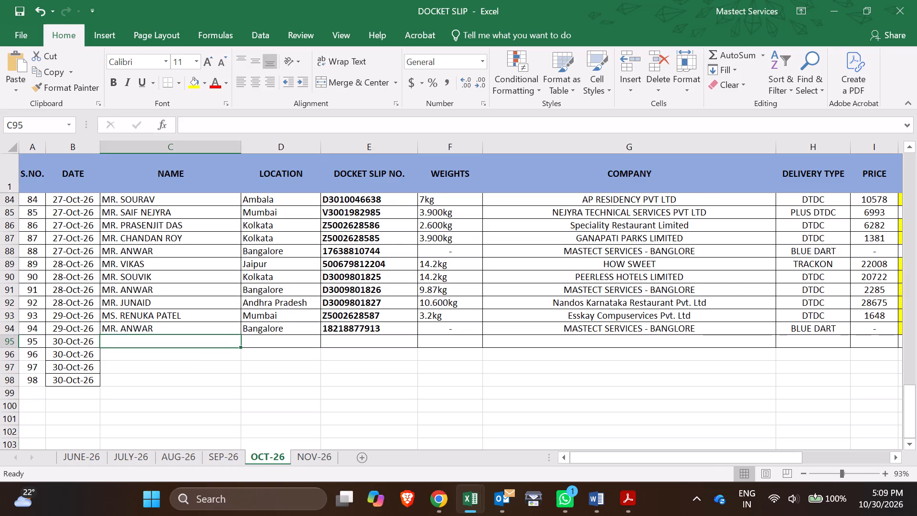
key(alt+Tab)
scroll(552, 312, up, 3)
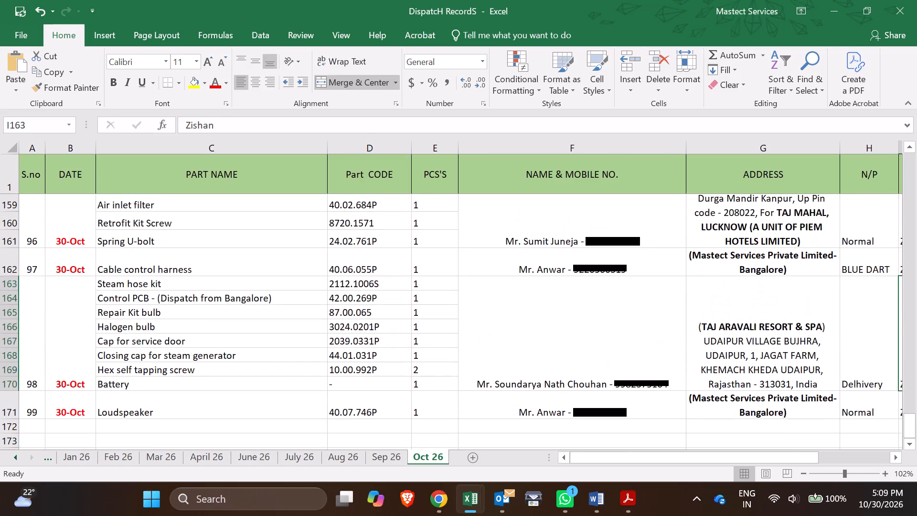
scroll(552, 312, up, 3)
scroll(552, 312, down, 4)
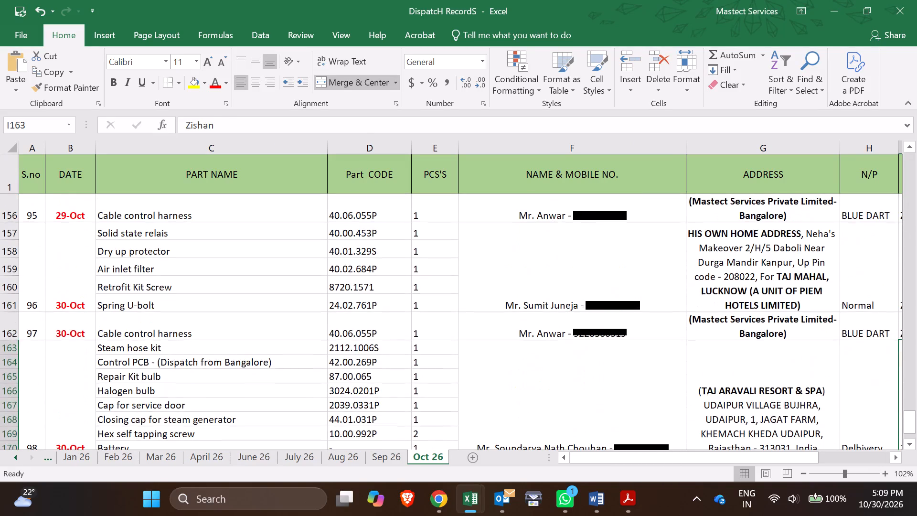
click(421, 285)
scroll(421, 285, down, 1)
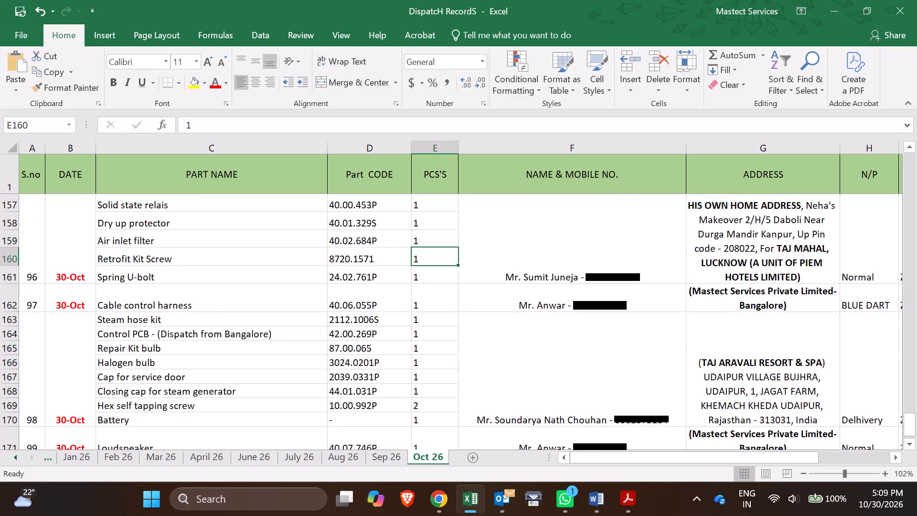
click(421, 289)
click(541, 239)
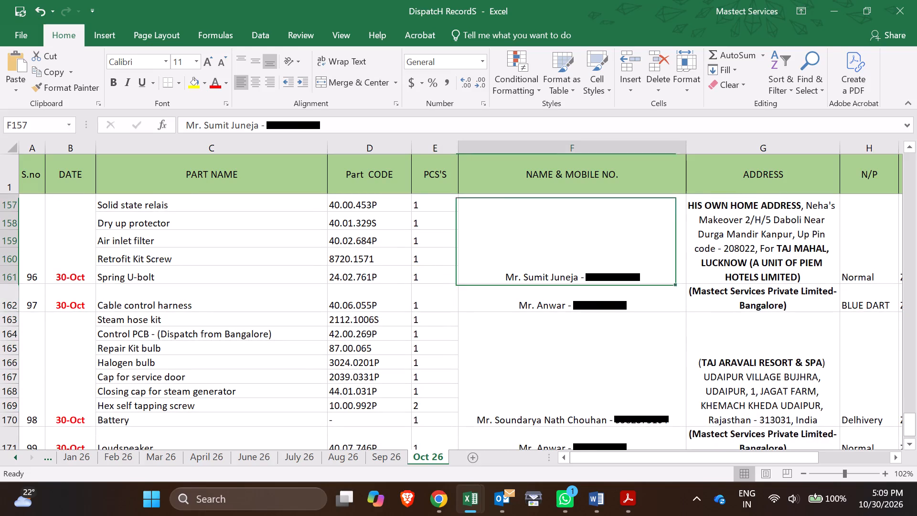
triple_click(310, 121)
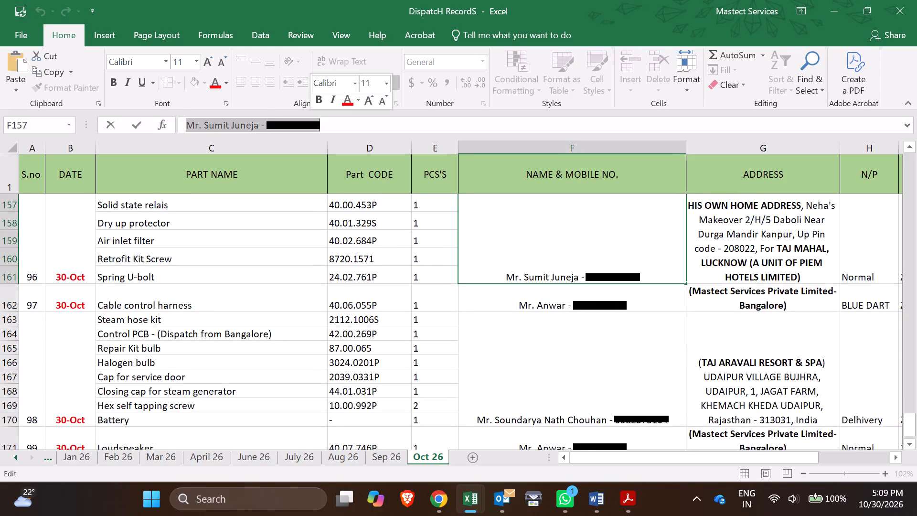
key(ctrl+c)
click(310, 121)
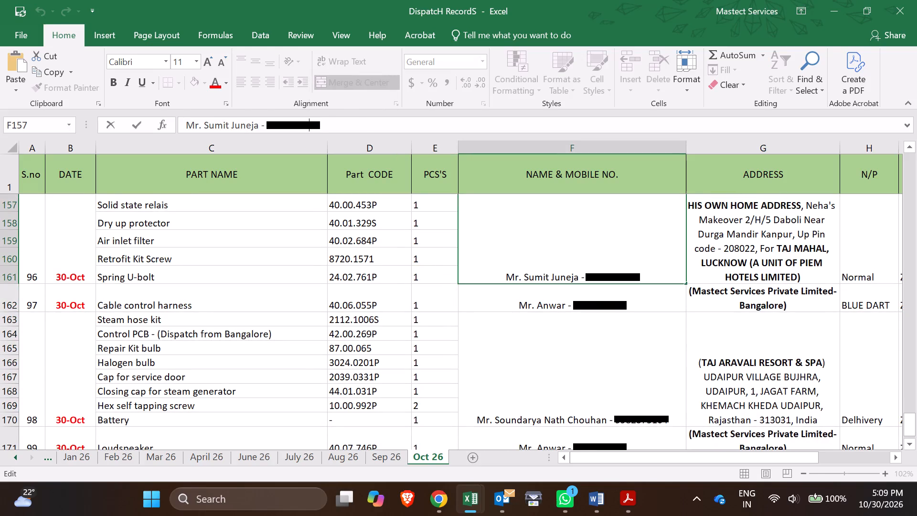
key(alt+Tab)
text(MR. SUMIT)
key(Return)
Enter Kanpur as docket entry 95's Location.
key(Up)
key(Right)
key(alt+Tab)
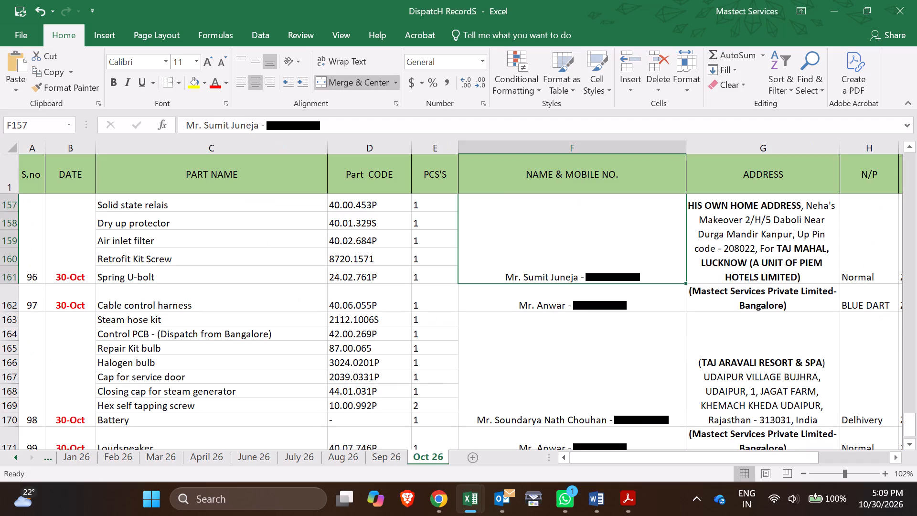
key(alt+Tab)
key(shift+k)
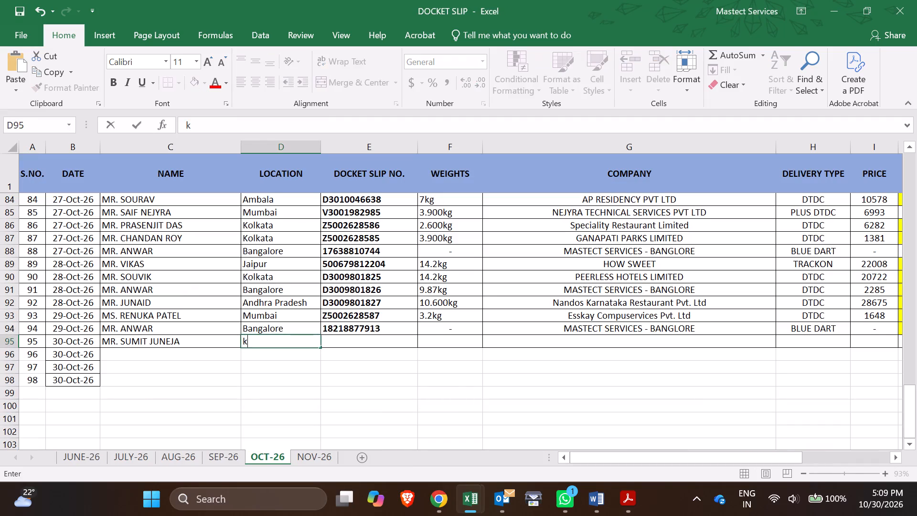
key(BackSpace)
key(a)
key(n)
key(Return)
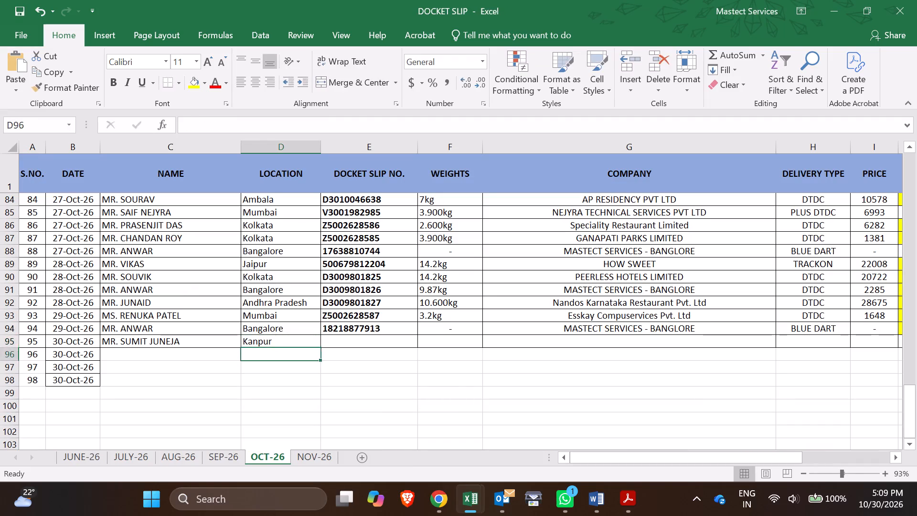
Copy HIS OWN HOME ADDRESS from dispatch entry 96's address into docket entry 95's Company cell and add a comma after it.
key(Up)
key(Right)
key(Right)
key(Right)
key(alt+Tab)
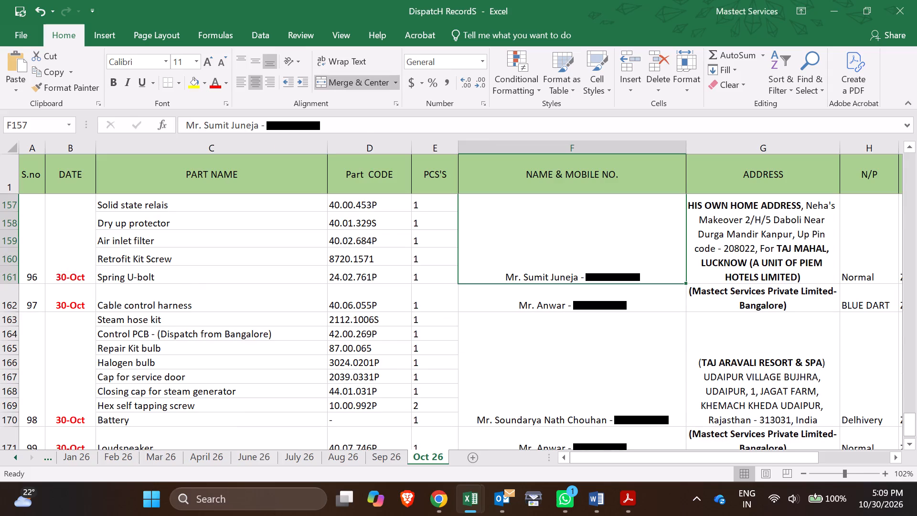
click(749, 246)
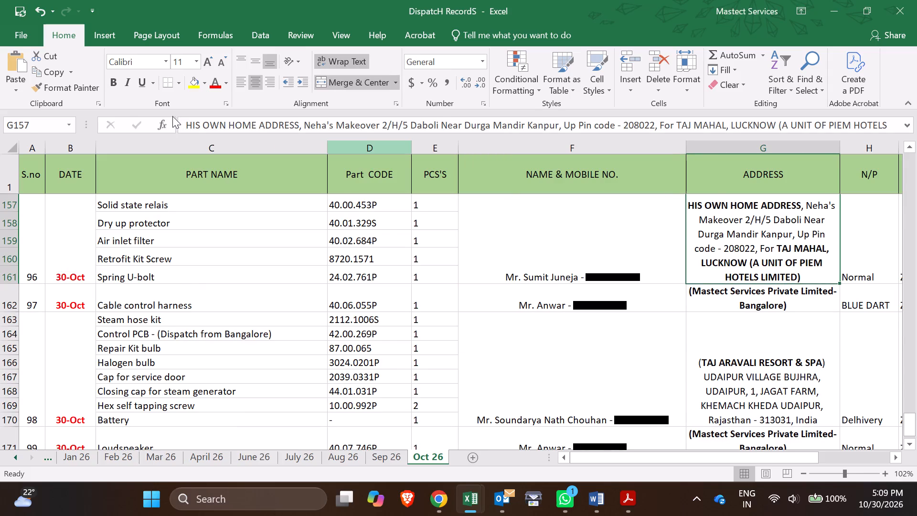
click(184, 123)
key(shift+Right)
key(shift+Right)
key(shift+Right)
key(shift+Right)
key(shift+Right)
key(shift+Right)
key(shift+Right)
key(shift+Right)
key(shift+Right)
key(shift+Right)
key(shift+Right)
key(shift+Right)
key(shift+Right)
key(shift+Right)
key(shift+Right)
key(shift+Right)
key(shift+Right)
key(shift+Right)
key(shift+Right)
key(shift+Right)
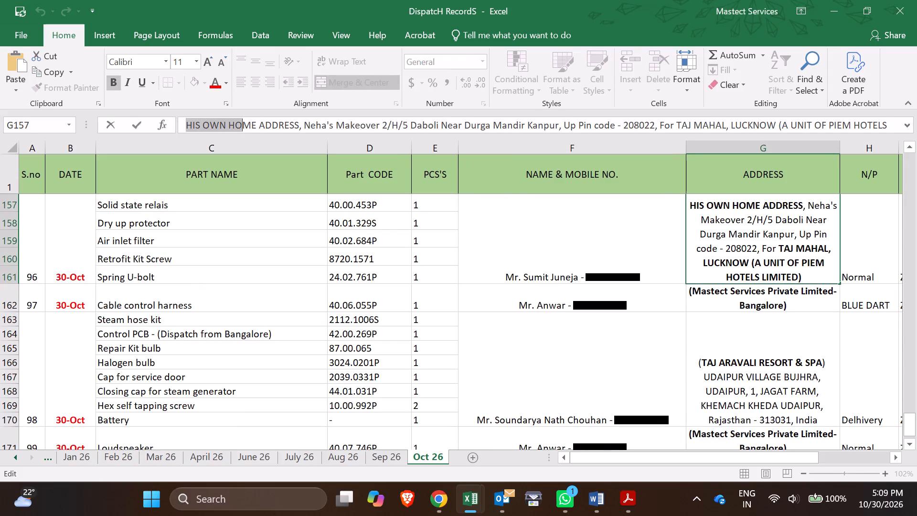
key(ctrl+c)
key(alt+Tab)
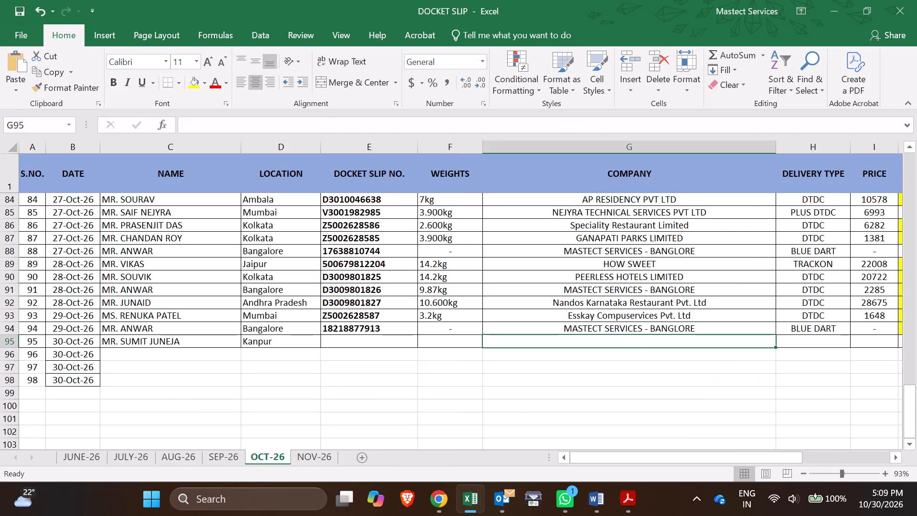
key(ctrl+v)
click(403, 122)
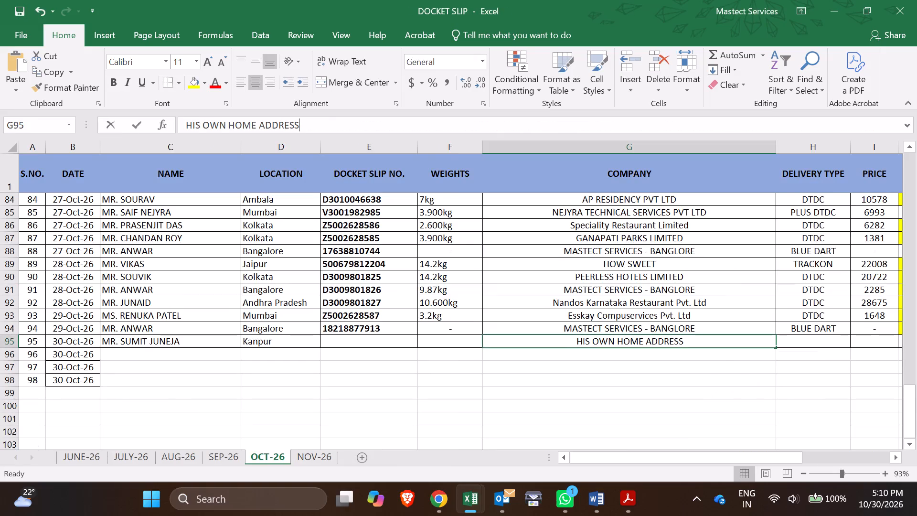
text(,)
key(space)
Copy the text TAJ MAHAL, LUCKNOW (A UNIT OF PIEM HOTELS LIMITED) from dispatch entry 96's address.
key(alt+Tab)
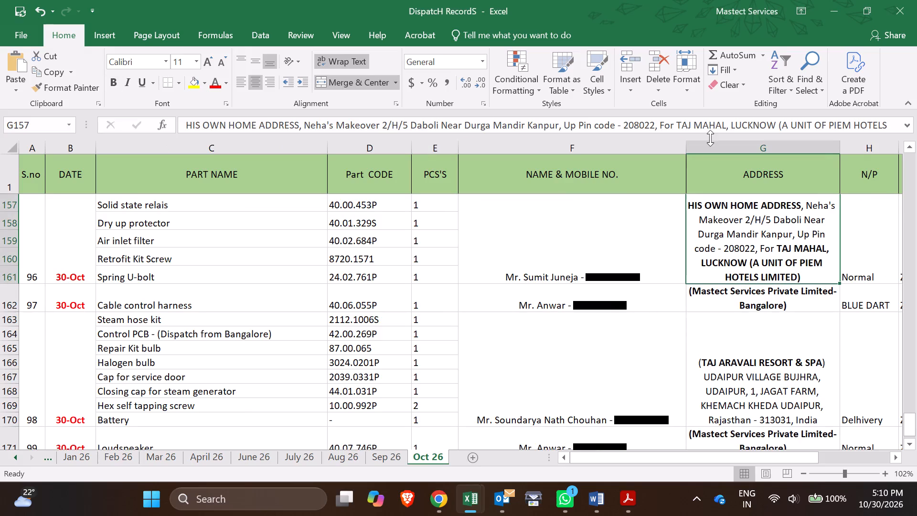
click(675, 125)
key(Right)
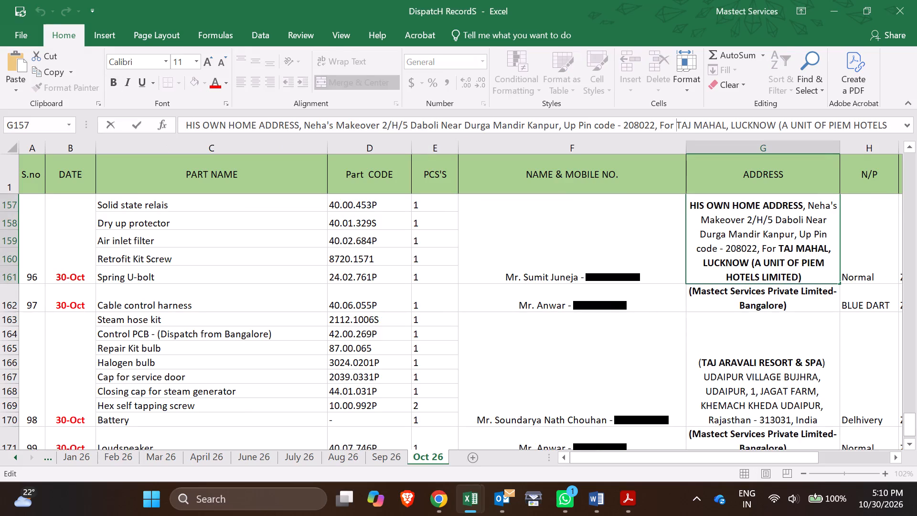
key(shift+Right)
key(shift+Right)
key(shift+Right)
key(shift+Right)
key(shift+Right)
key(shift+Right)
key(shift+Right)
key(shift+Right)
key(shift+Right)
key(shift+Right)
key(shift+Right)
key(shift+Right)
key(shift+Right)
key(shift+Right)
key(shift+Right)
key(shift+Right)
key(shift+Right)
key(shift+Right)
key(shift+Right)
key(shift+Right)
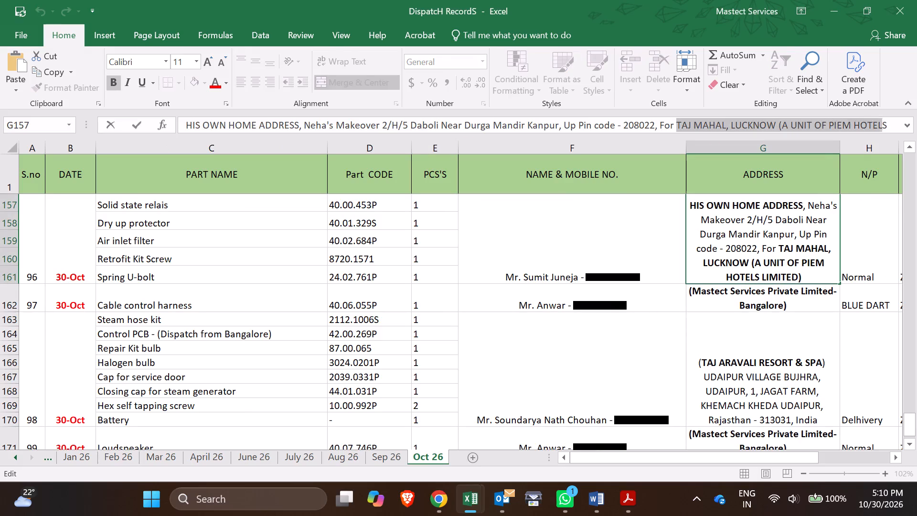
key(shift+Left)
key(shift+Left)
key(shift+Right)
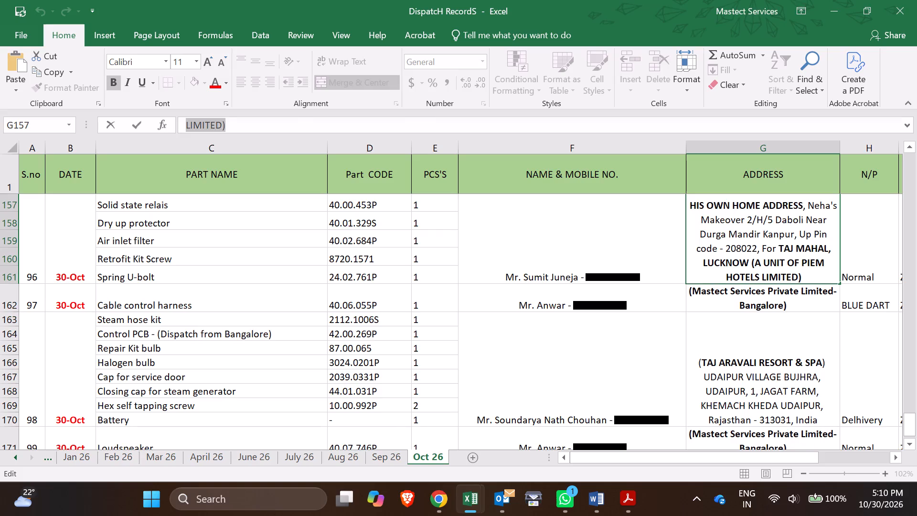
key(ctrl+c)
In the DOCKET SLIP workbook, replace the text after HIS OWN HOME ADDRESS in entry 95's Company with the copied TAJ MAHAL, LUCKNOW (A UNIT OF PIEM HOTELS LIMITED).
key(alt+Tab)
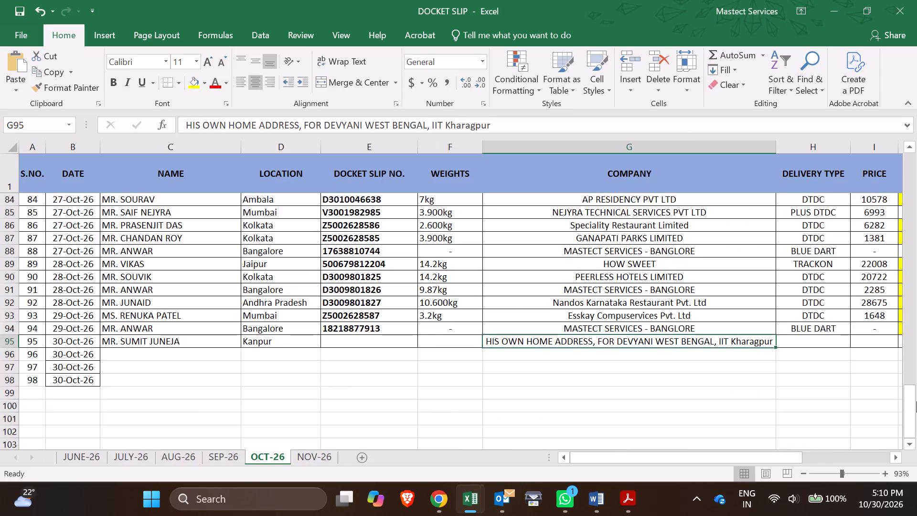
click(534, 125)
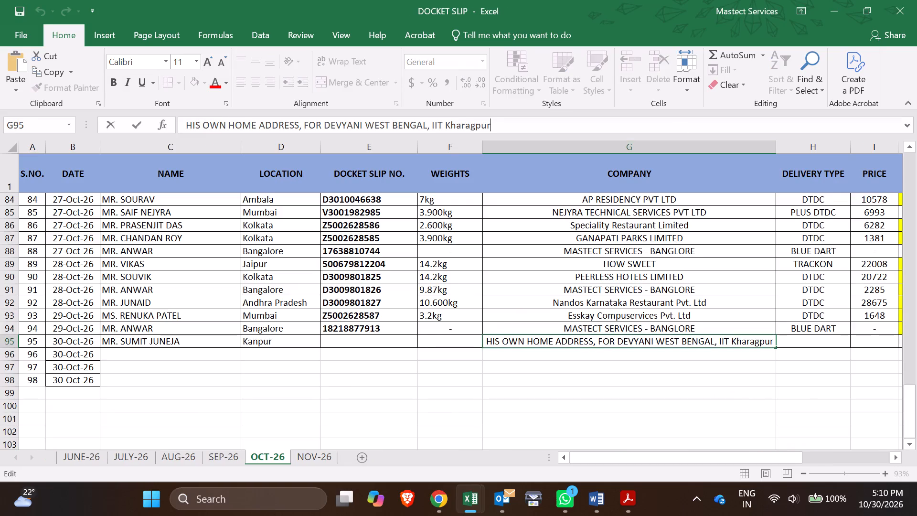
key(BackSpace)
key(BackSpace)
key(BackSpace)
key(BackSpace)
key(BackSpace)
key(BackSpace)
key(BackSpace)
key(BackSpace)
key(BackSpace)
key(BackSpace)
key(BackSpace)
key(BackSpace)
key(BackSpace)
key(BackSpace)
key(BackSpace)
key(BackSpace)
key(BackSpace)
key(BackSpace)
key(BackSpace)
key(BackSpace)
key(BackSpace)
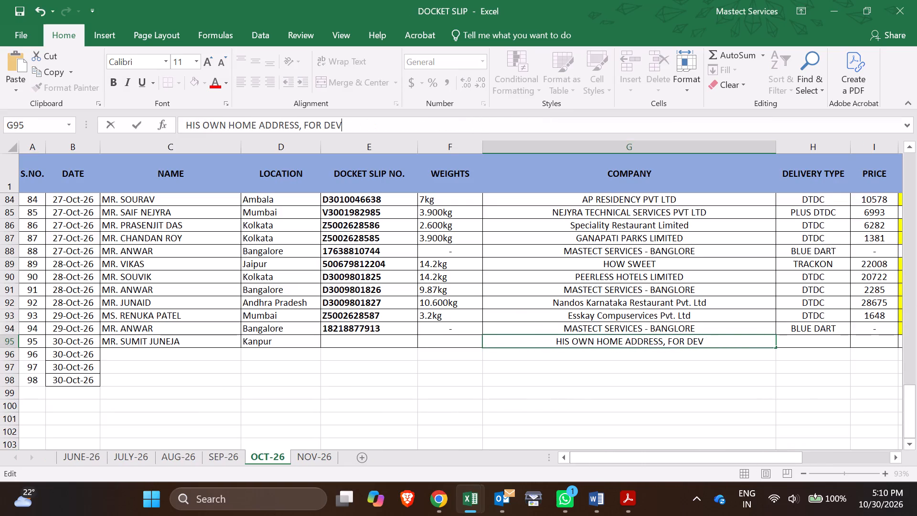
key(BackSpace)
key(BackSpace)
key(BackSpace)
key(BackSpace)
key(BackSpace)
key(BackSpace)
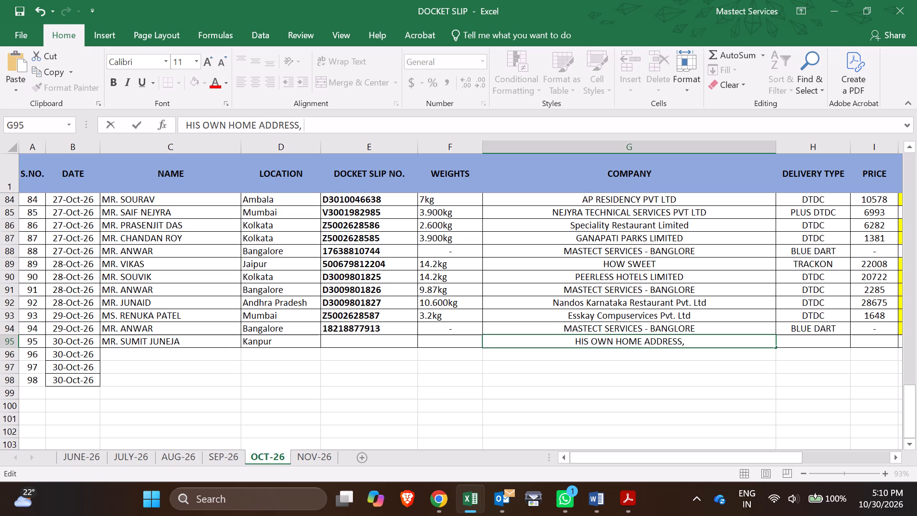
key(ctrl+v)
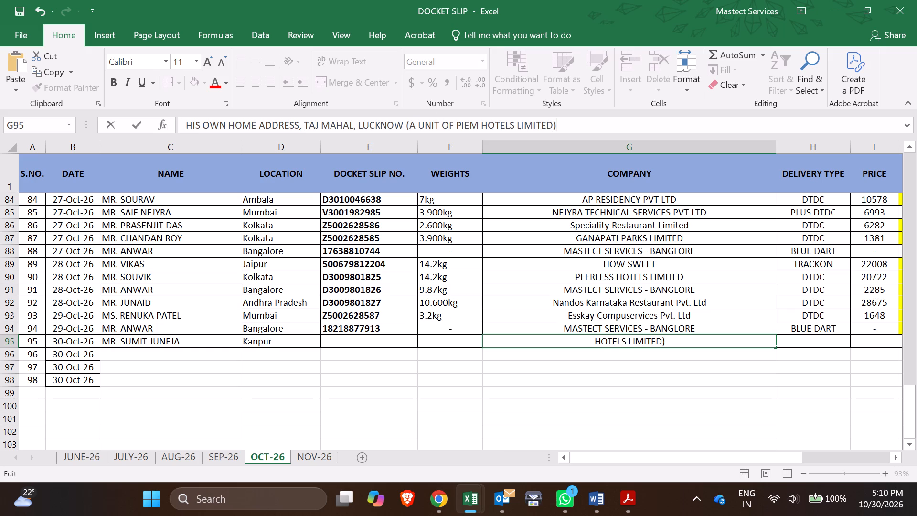
Insert "for" with spaces around it before TAJ MAHAL in docket entry 95's Company and save the workbook.
click(305, 124)
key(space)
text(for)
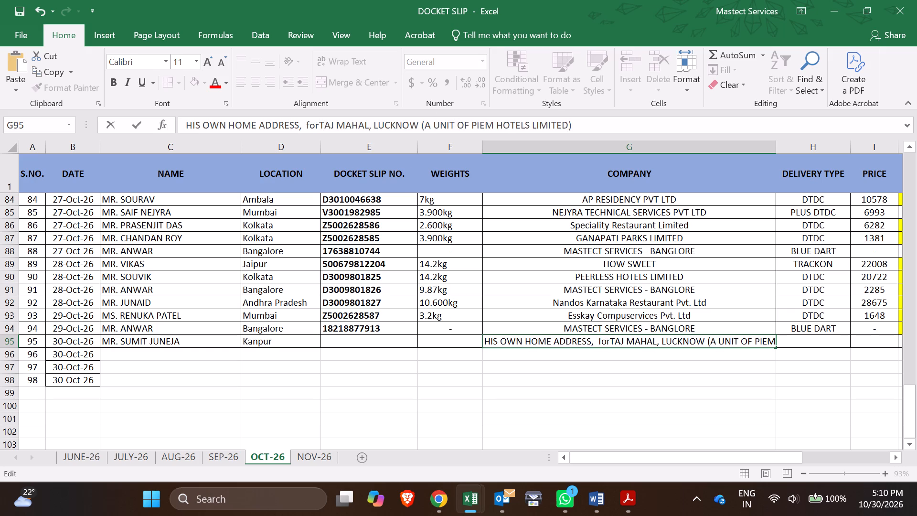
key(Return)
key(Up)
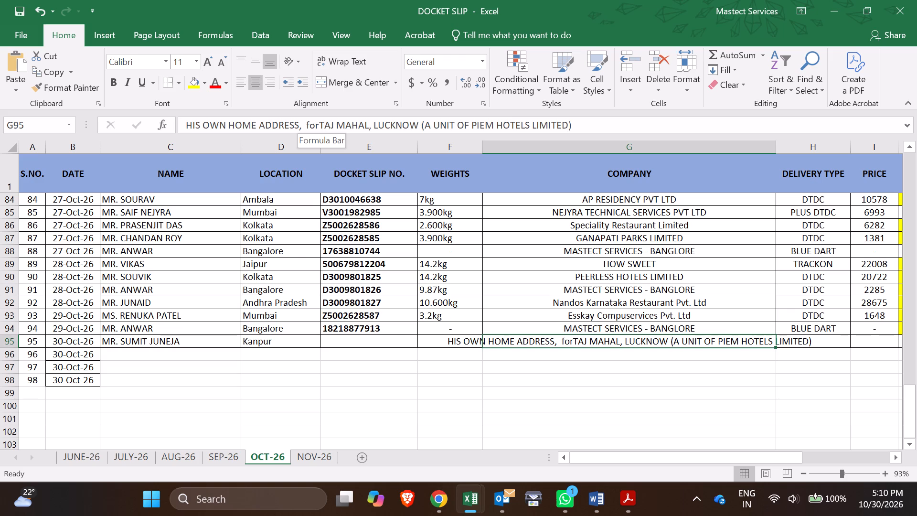
click(319, 127)
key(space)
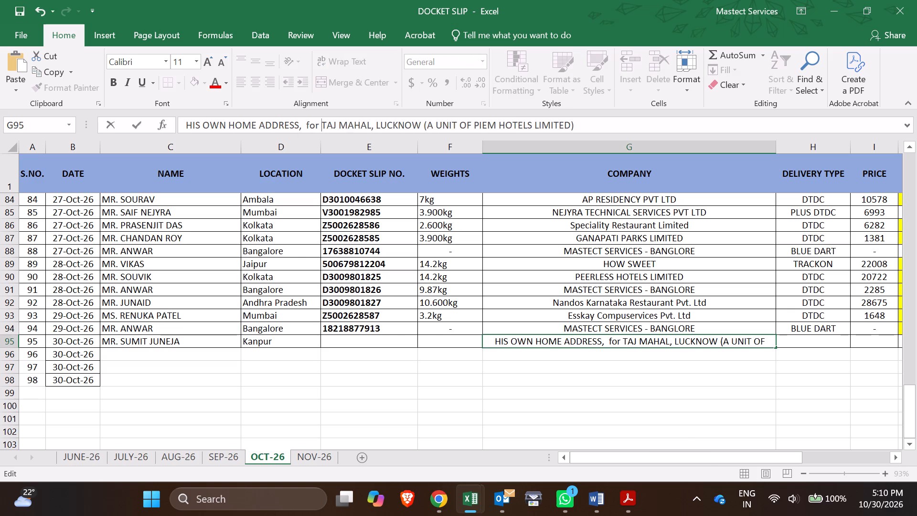
key(Return)
key(Up)
key(ctrl+s)
key(Right)
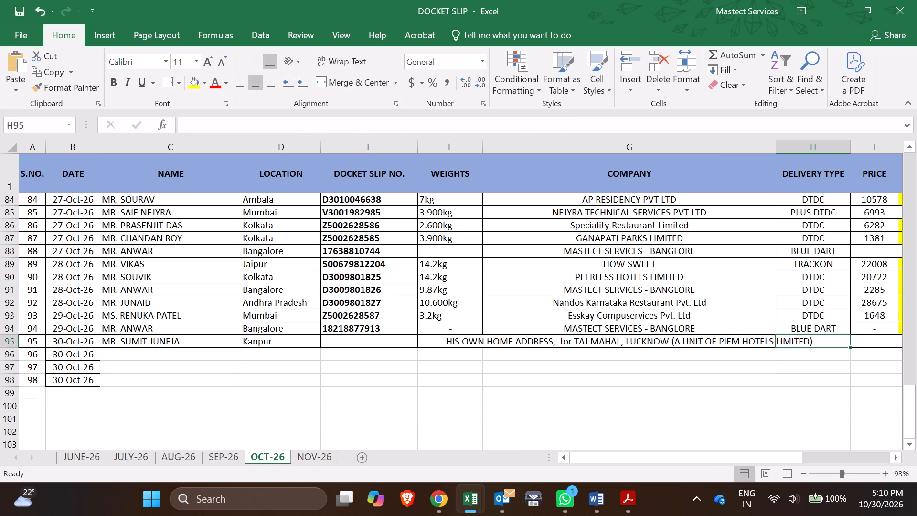
key(ctrl+s)
key(ctrl+s)
Check dispatch entry 96's N/P value, fill docket entry 95's Status cell from the row above, and save.
key(alt+Tab)
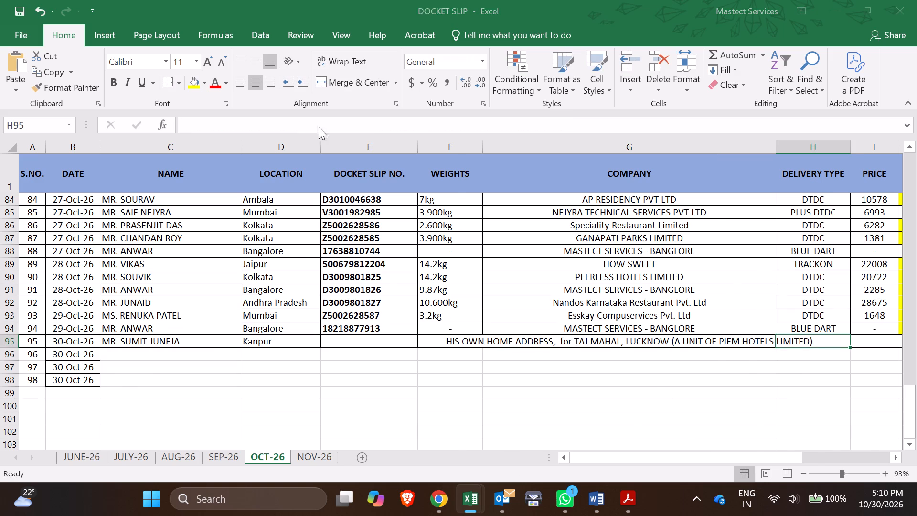
key(alt+Tab)
key(alt+Tab)
key(Right)
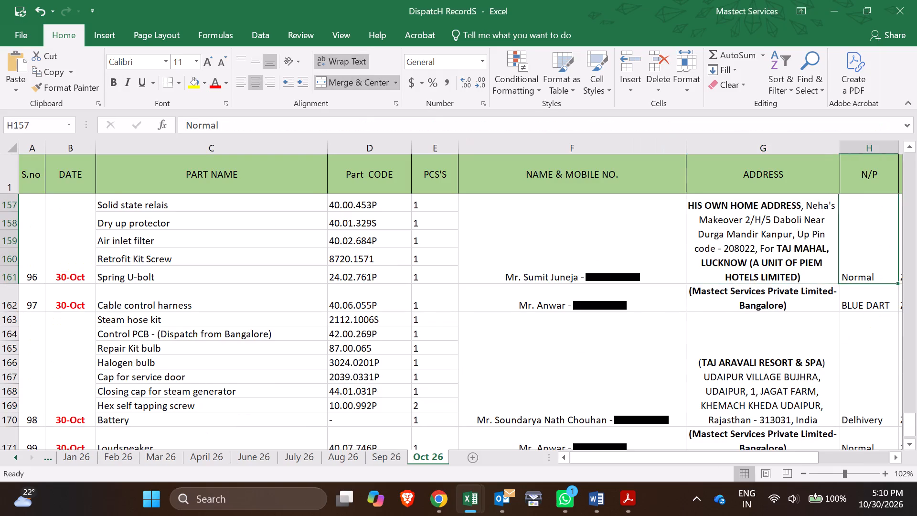
key(alt+Tab)
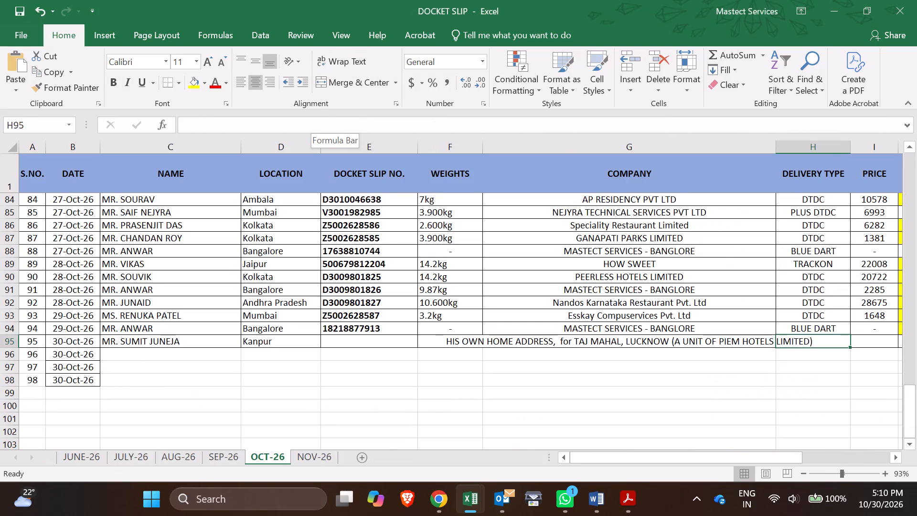
key(Right)
key(Right)
key(ctrl+d)
key(Return)
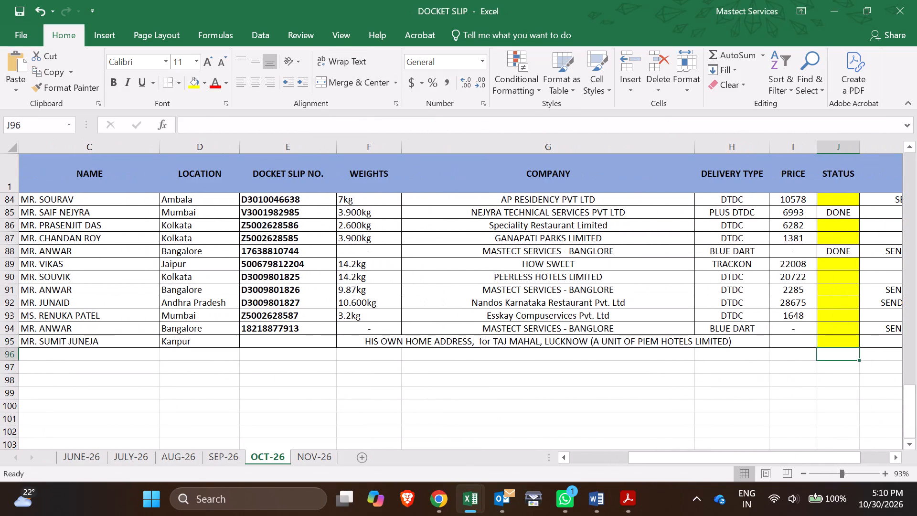
key(Left)
key(Up)
key(Up)
key(Left)
key(Left)
key(Down)
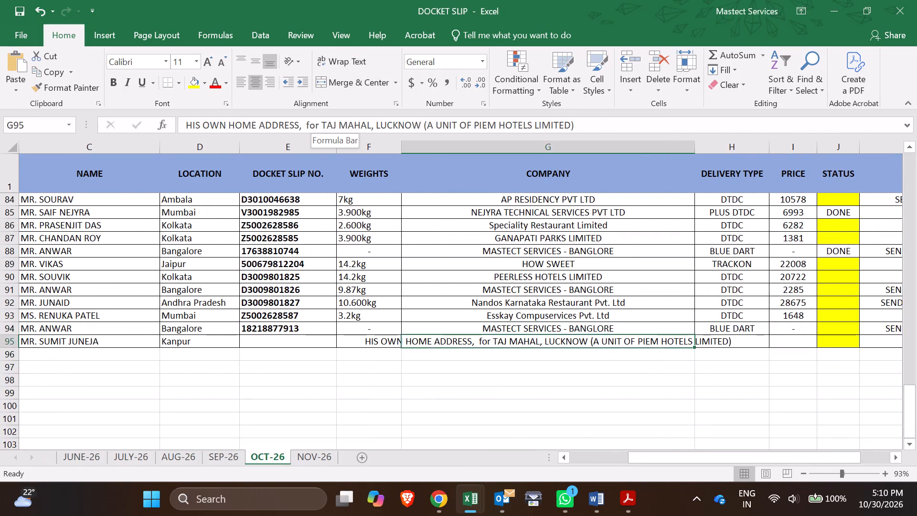
key(ctrl+s)
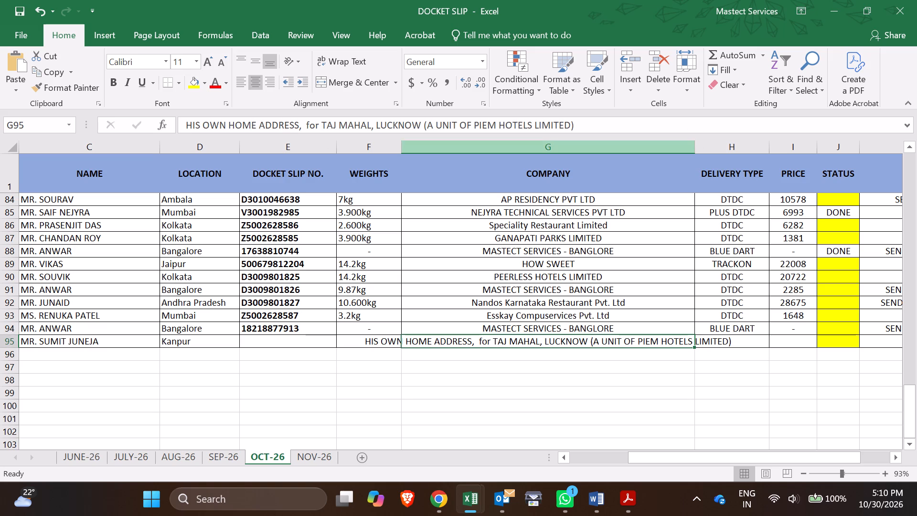
Widen the COMPANY column so that entry 95's whole text fits inside the cell, and save the workbook.
drag(695, 145, 734, 150)
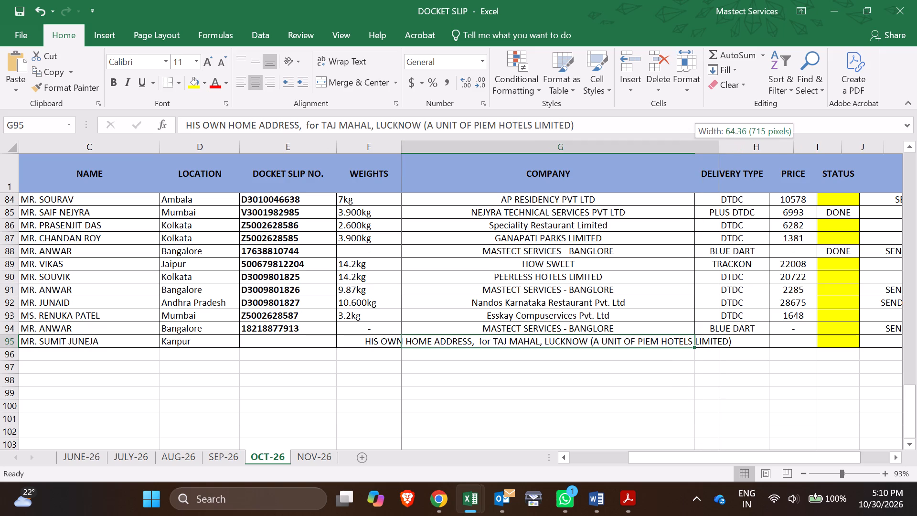
drag(734, 150, 737, 150)
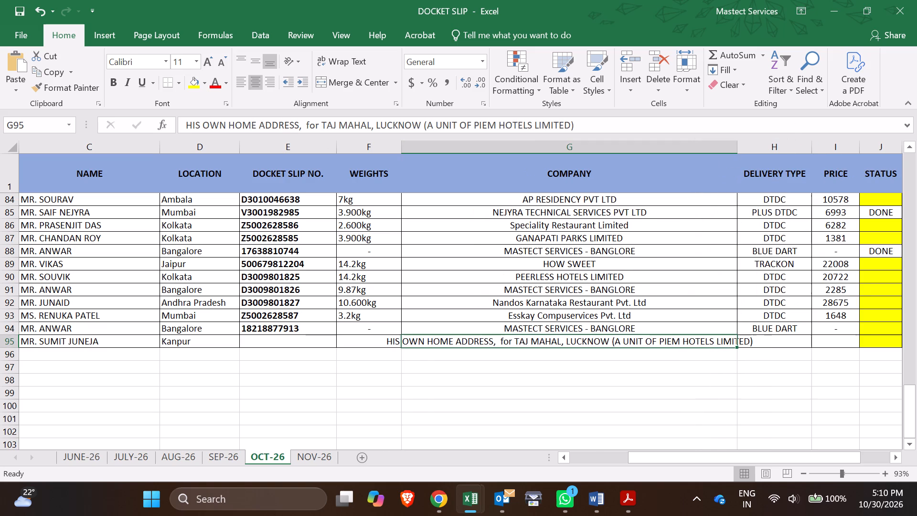
drag(737, 150, 757, 150)
drag(757, 150, 770, 150)
drag(770, 150, 775, 150)
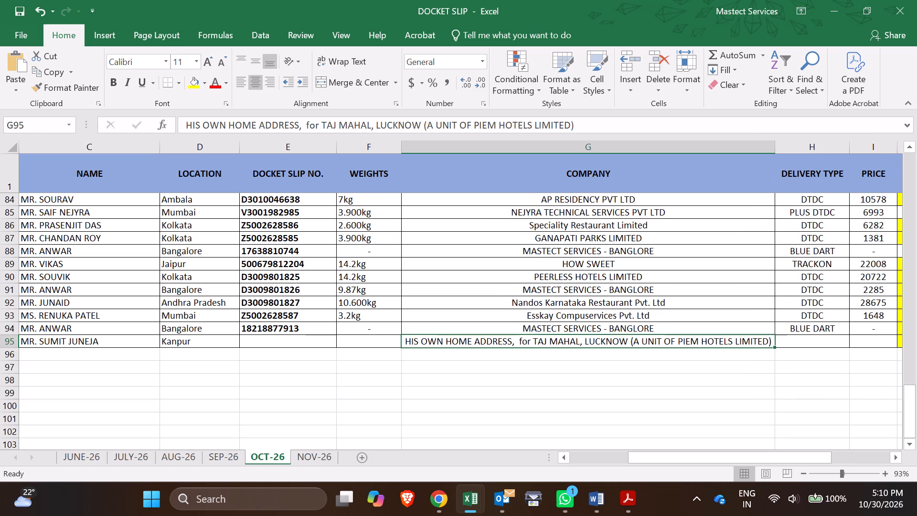
click(775, 150)
click(555, 275)
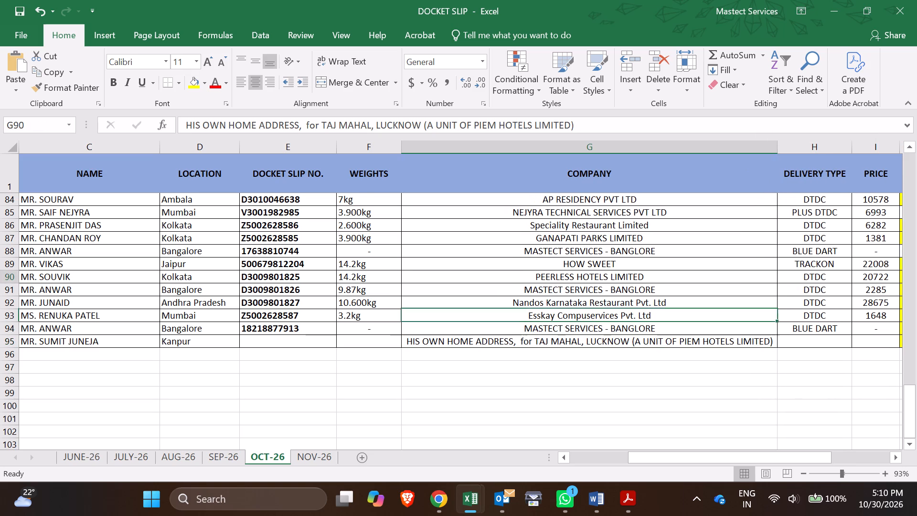
key(ctrl+s)
scroll(555, 275, right, 3)
click(170, 353)
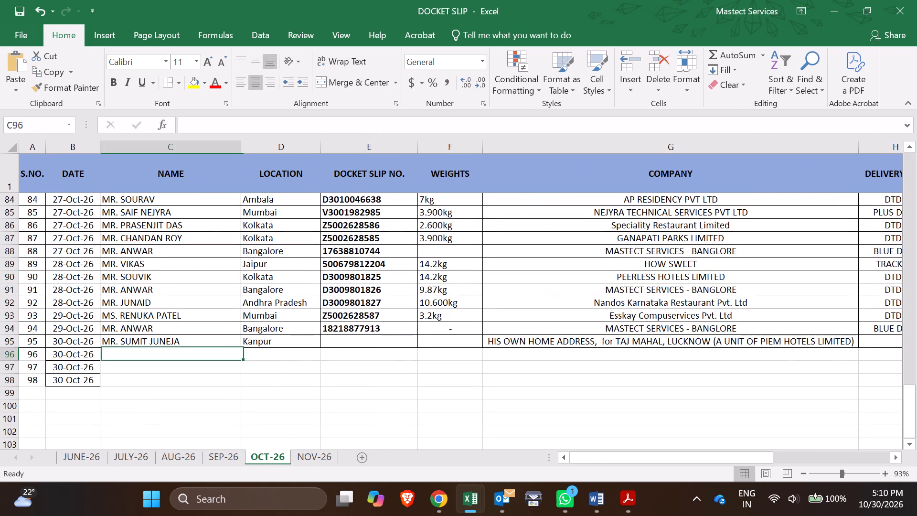
key(ctrl+s)
key(alt+Tab)
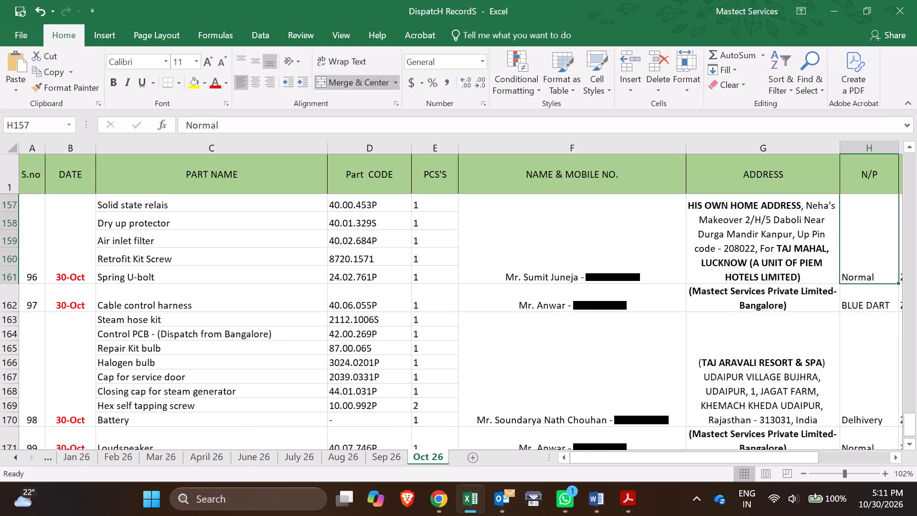
click(615, 302)
key(alt+Tab)
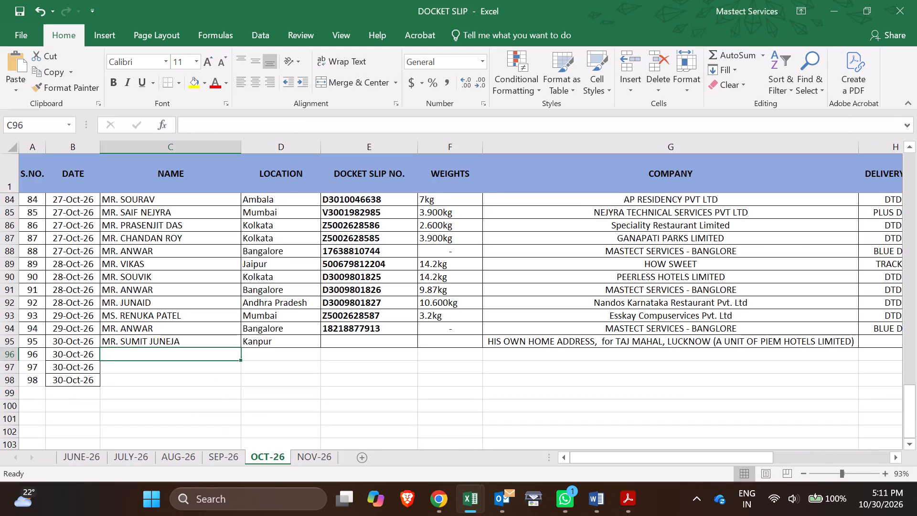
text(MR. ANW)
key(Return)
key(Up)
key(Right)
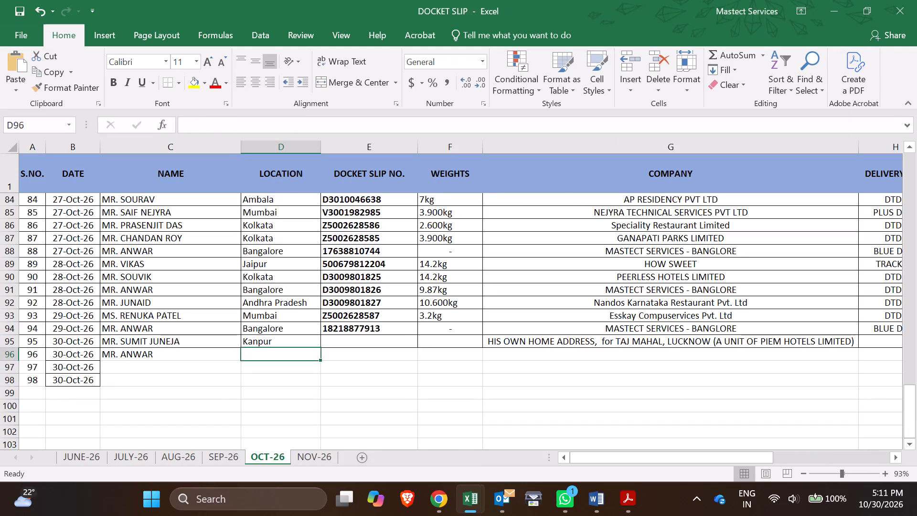
Enter Bangalore as docket entry 96's Location.
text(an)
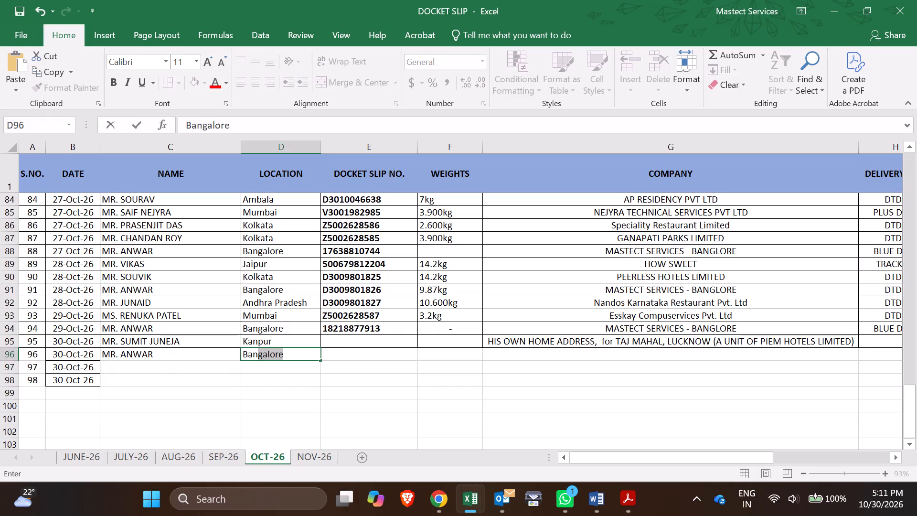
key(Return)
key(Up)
Copy the company MASTECT SERVICES - BANGLORE from docket entry 94 into entry 96's Company cell and save the workbook.
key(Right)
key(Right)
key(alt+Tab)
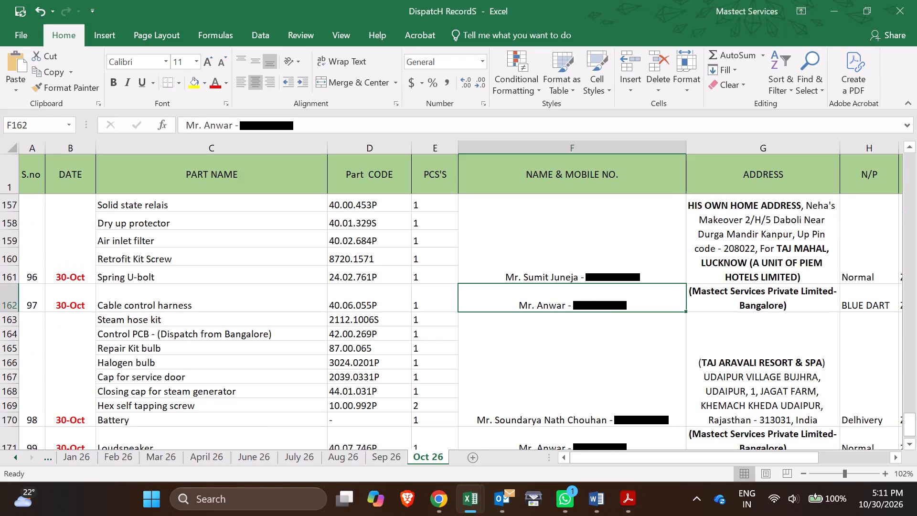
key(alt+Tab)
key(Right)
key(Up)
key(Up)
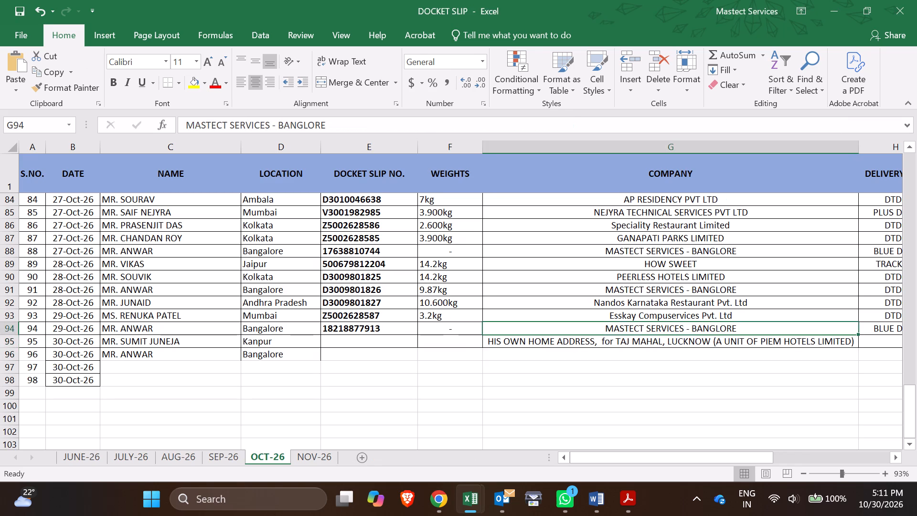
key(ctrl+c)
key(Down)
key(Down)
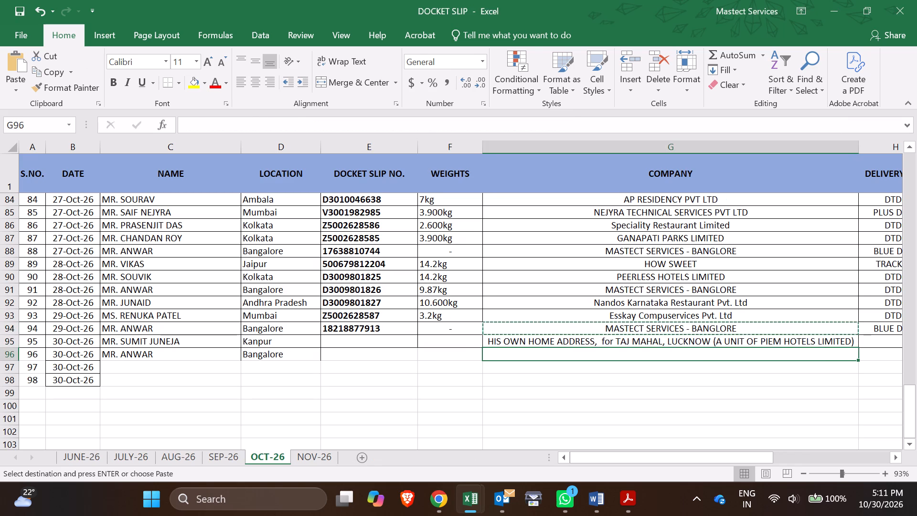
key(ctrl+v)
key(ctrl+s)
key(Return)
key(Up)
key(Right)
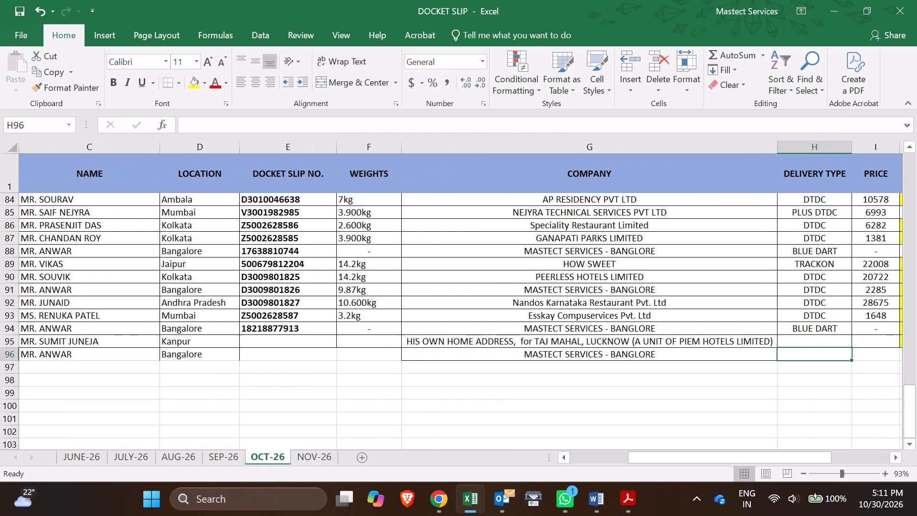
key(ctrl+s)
Fill docket entry 96's Status cell from the row above, return to entry 97's empty Name cell, and save.
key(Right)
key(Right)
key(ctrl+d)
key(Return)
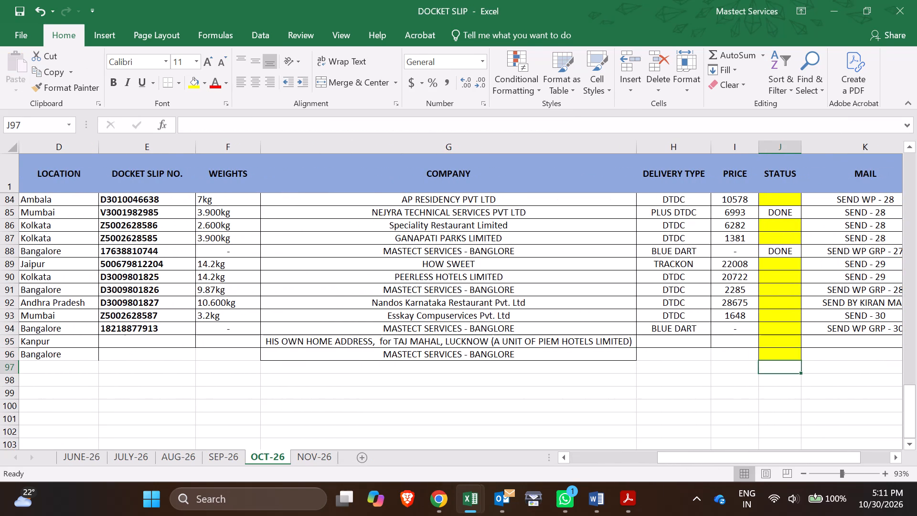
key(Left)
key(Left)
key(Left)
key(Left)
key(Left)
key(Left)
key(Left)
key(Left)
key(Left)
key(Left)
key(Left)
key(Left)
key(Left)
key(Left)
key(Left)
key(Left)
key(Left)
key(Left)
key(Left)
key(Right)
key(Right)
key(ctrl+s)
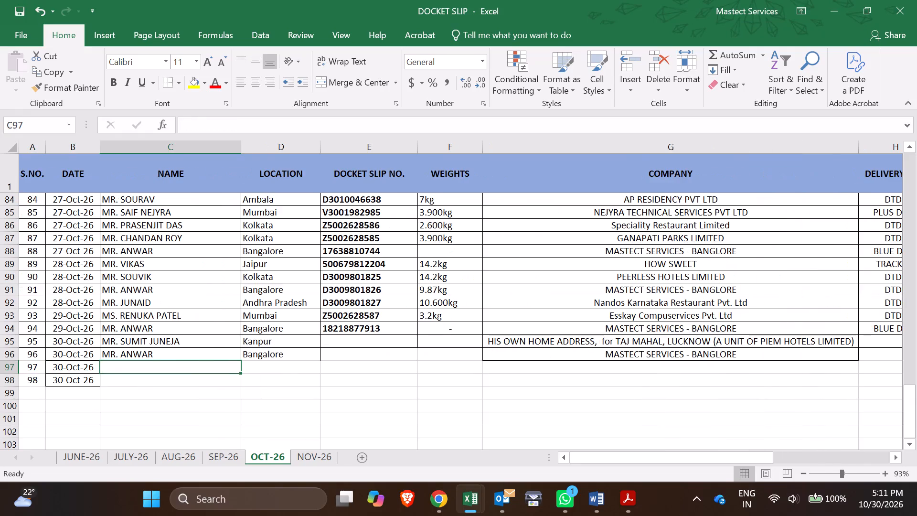
Enter the full name of dispatch 98's recipient from the DispatcH RecordS workbook, in capitals, as docket entry 97's Name and save.
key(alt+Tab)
scroll(620, 362, down, 1)
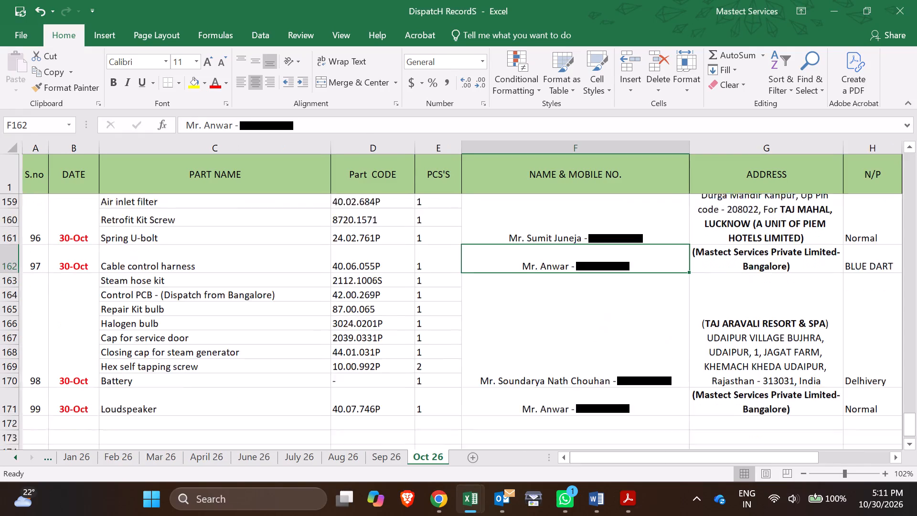
scroll(620, 362, down, 1)
click(570, 317)
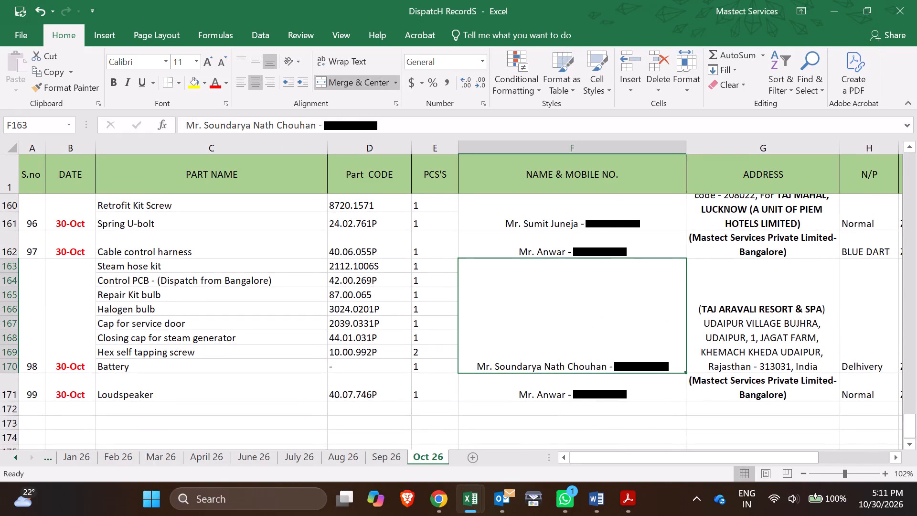
scroll(285, 257, down, 5)
scroll(285, 257, up, 7)
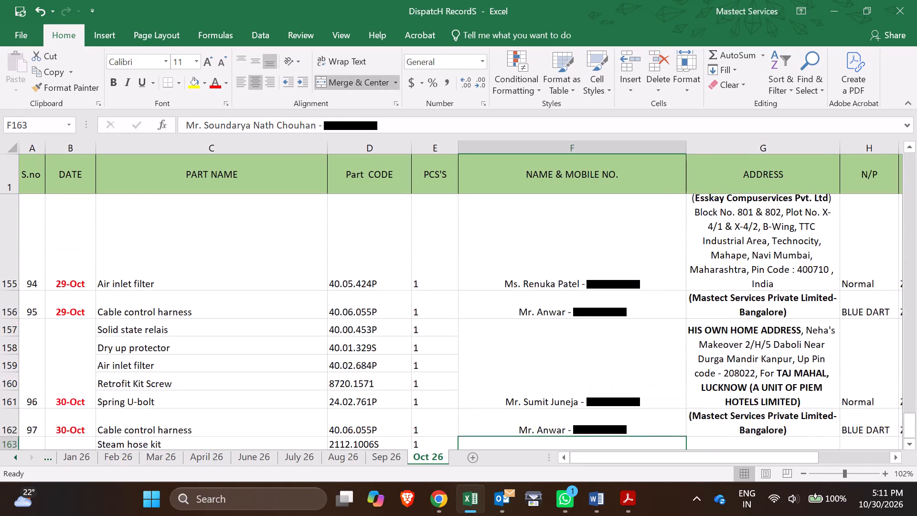
scroll(698, 293, down, 4)
scroll(698, 293, up, 1)
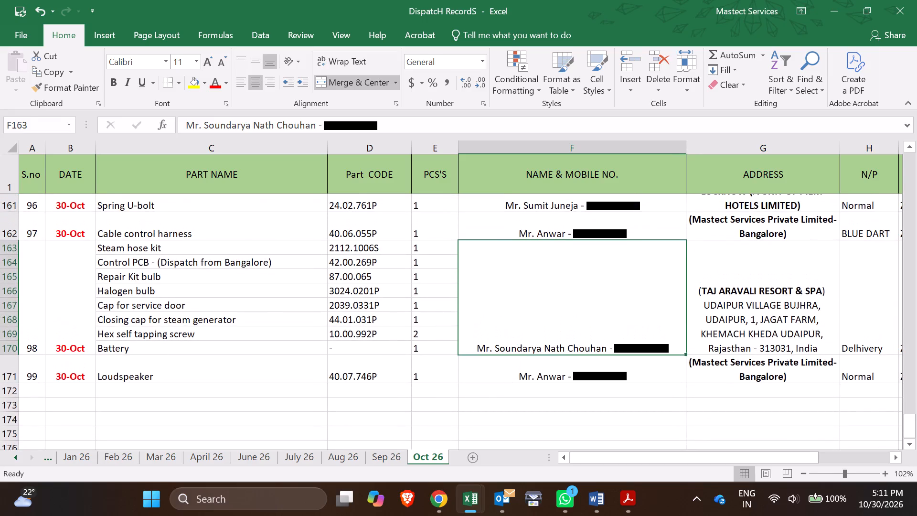
key(alt+Tab)
key(alt+Tab)
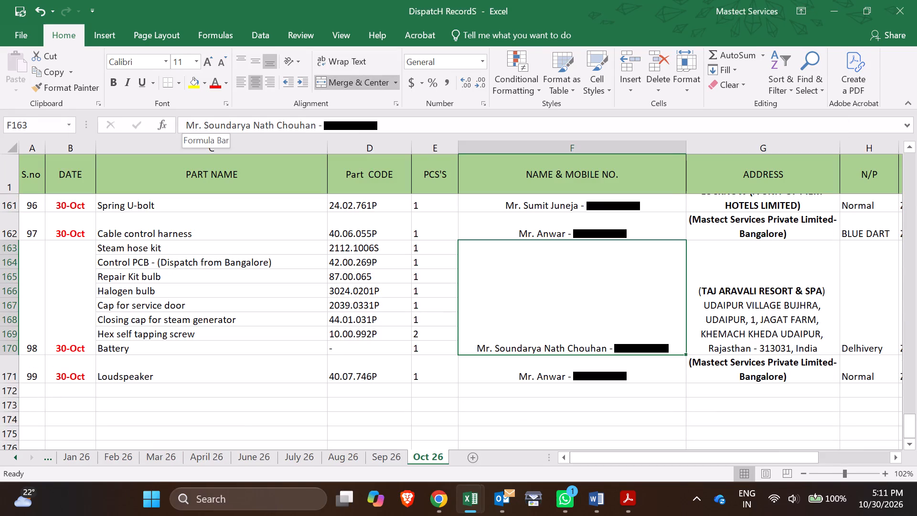
key(alt+Tab)
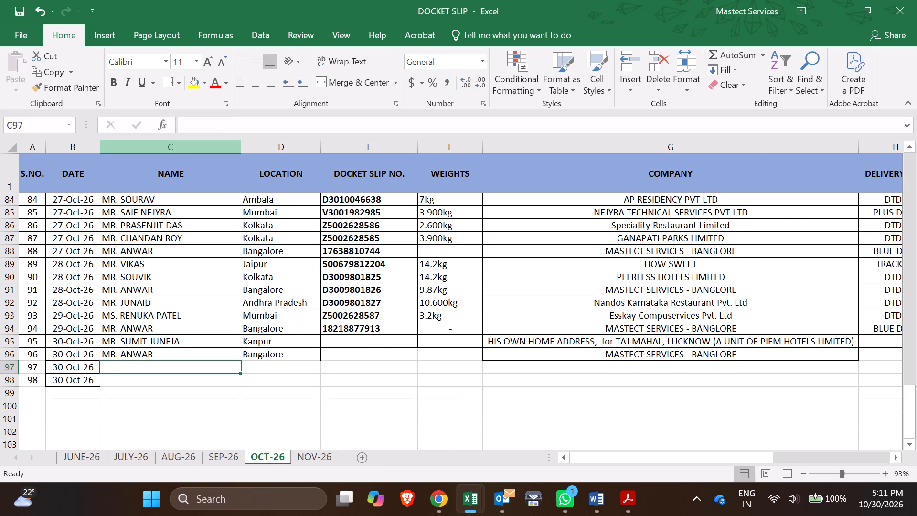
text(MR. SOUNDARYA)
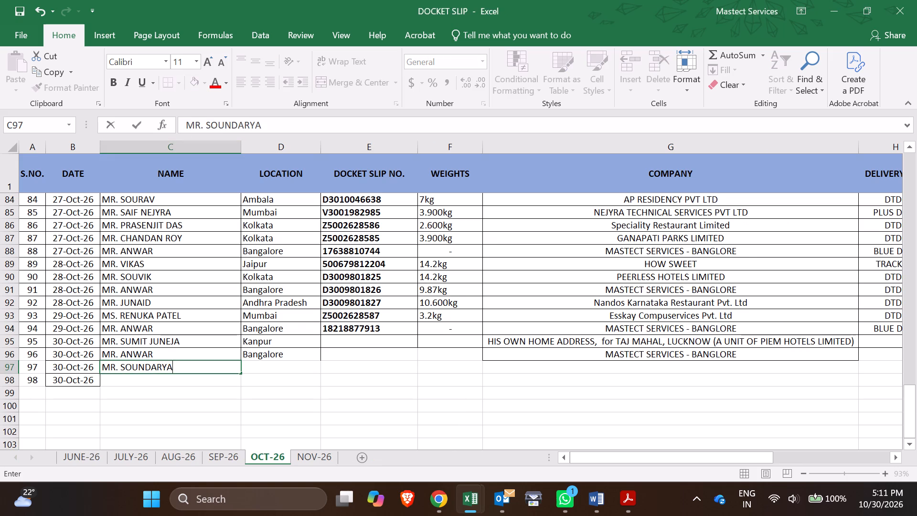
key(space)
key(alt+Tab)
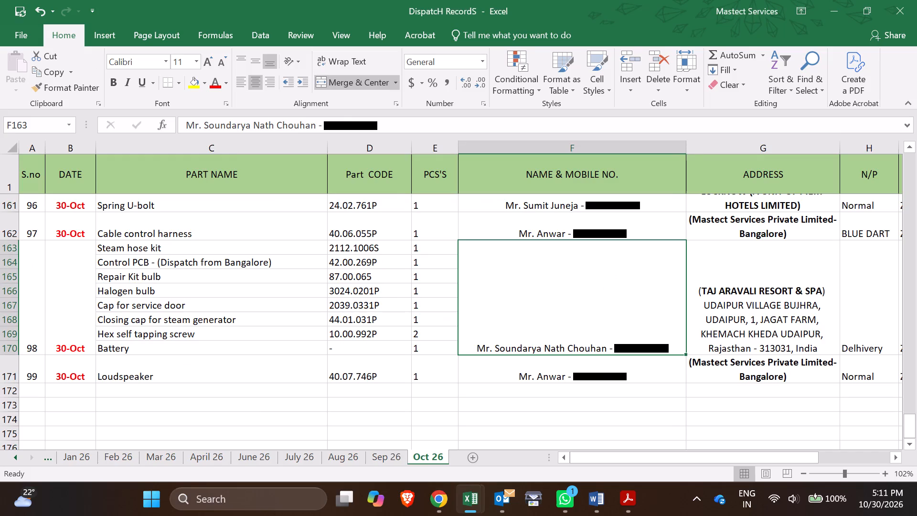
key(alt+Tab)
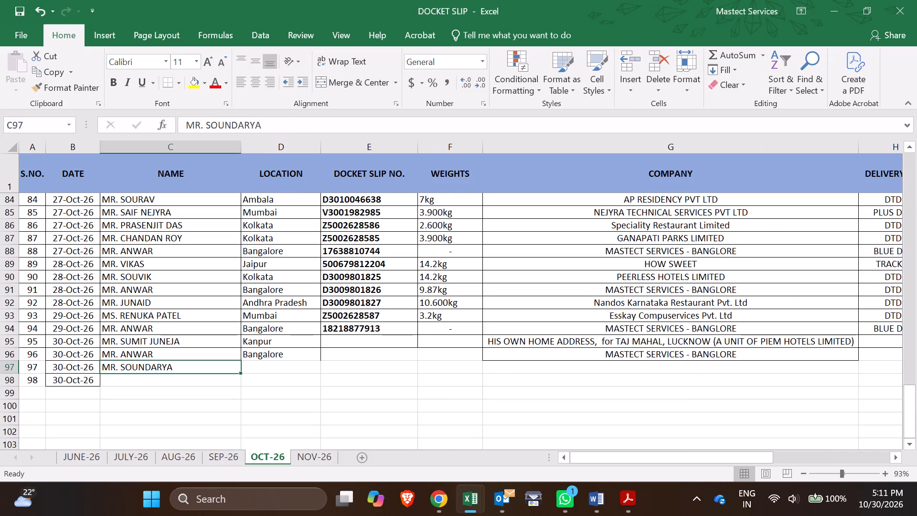
click(272, 124)
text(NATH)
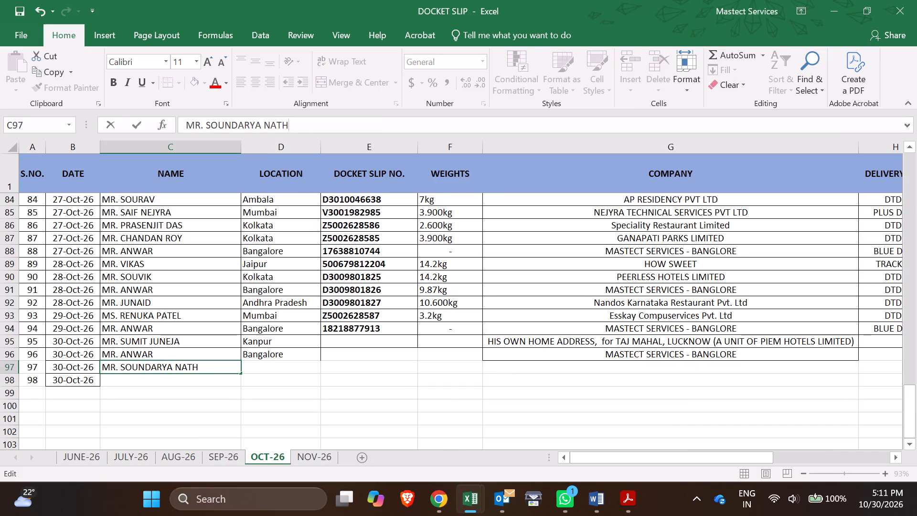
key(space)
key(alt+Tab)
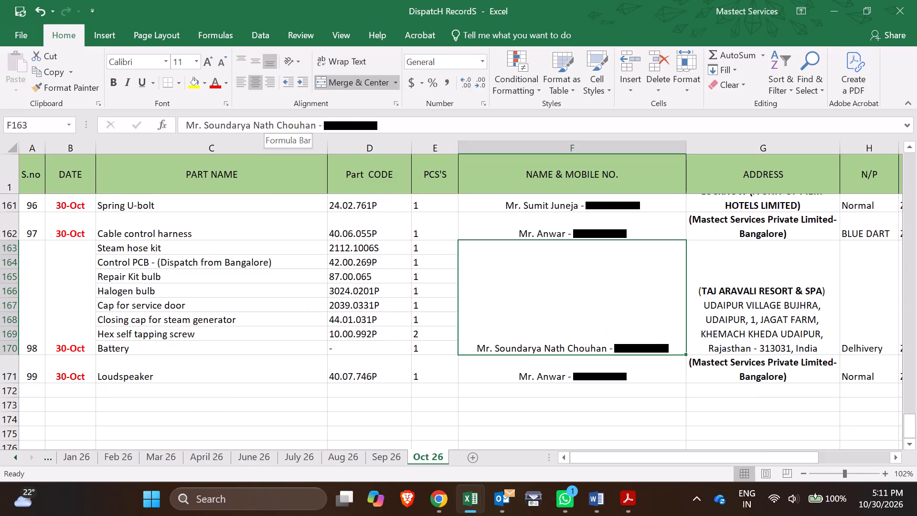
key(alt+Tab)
click(286, 124)
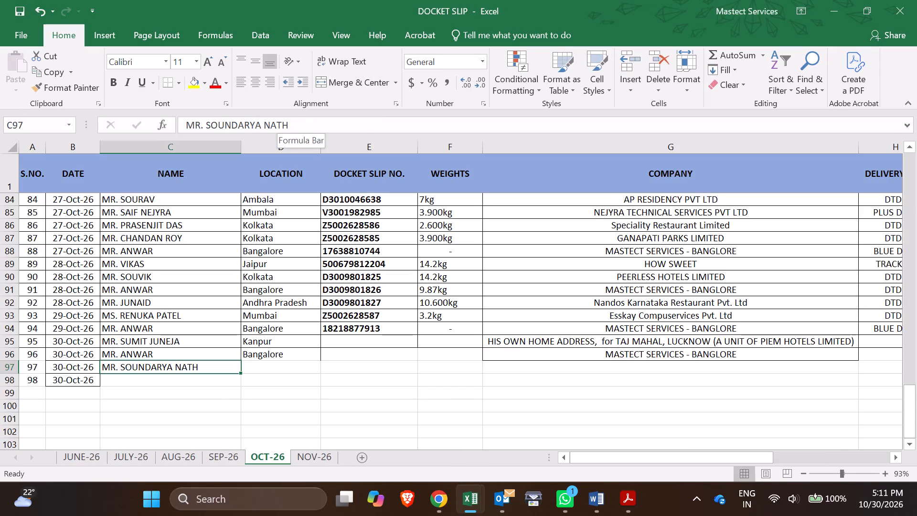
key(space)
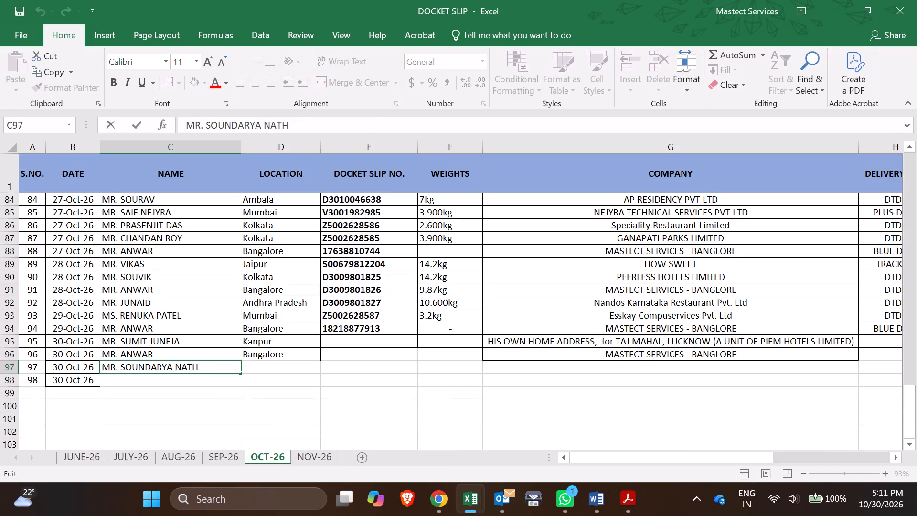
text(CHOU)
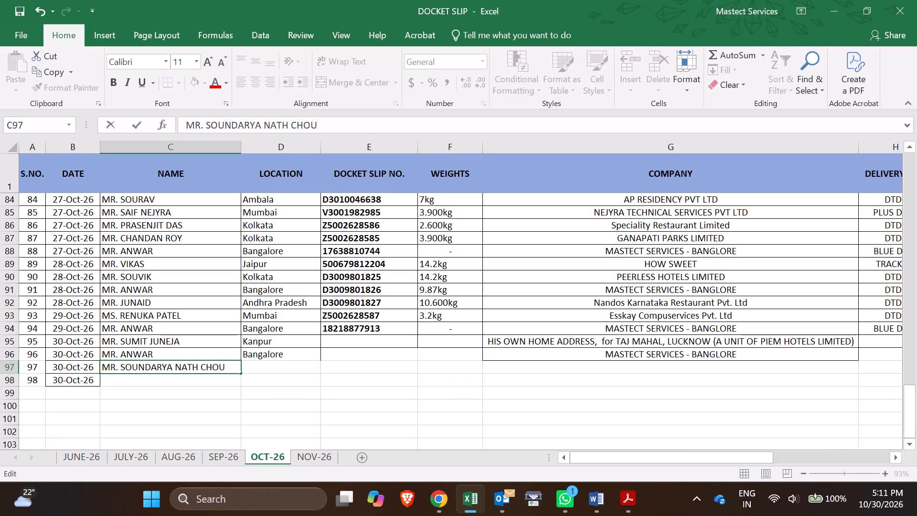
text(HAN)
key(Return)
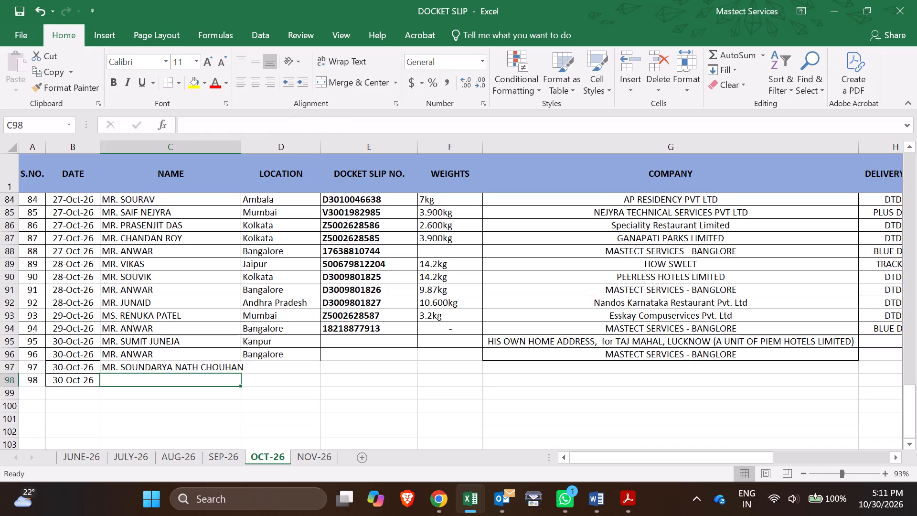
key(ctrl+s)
Widen the NAME column of the docket sheet slightly so entry 97's name fits.
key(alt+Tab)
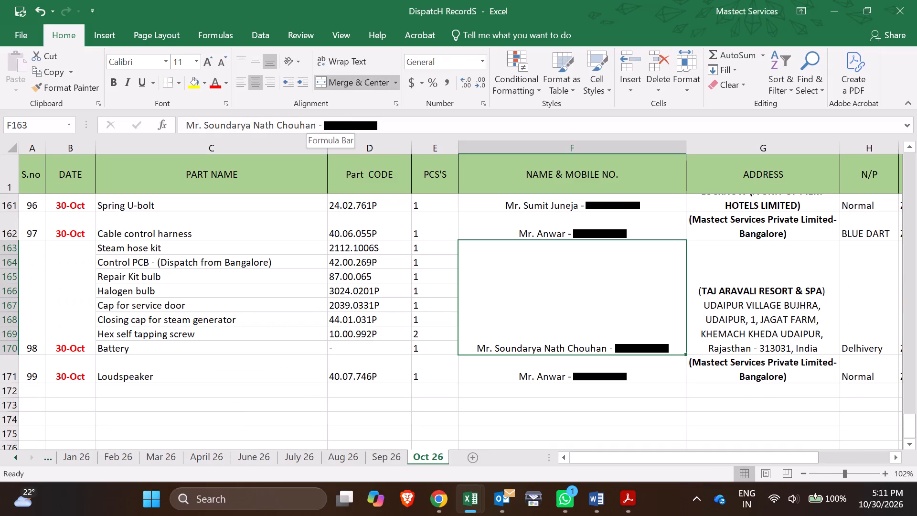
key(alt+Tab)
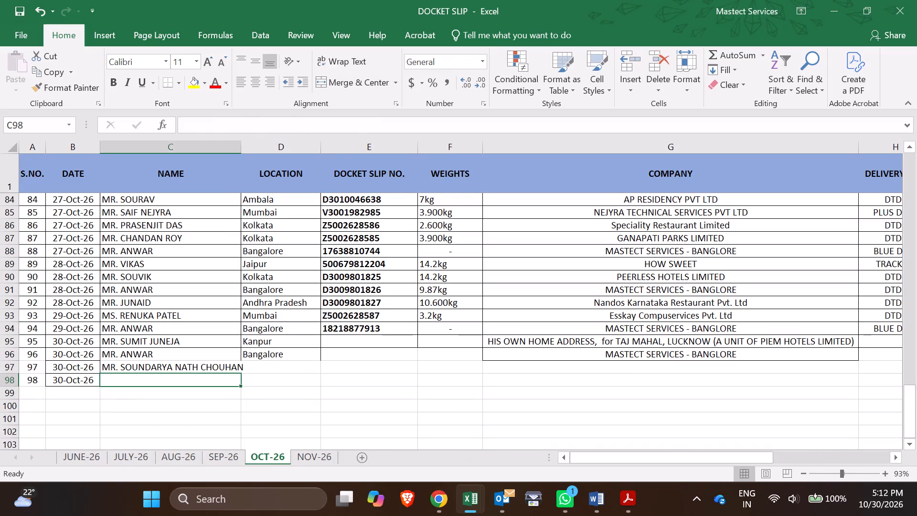
drag(240, 148, 245, 150)
Save the docket workbook and enter Udaipur, from dispatch 98's address, as docket entry 97's Location.
click(268, 369)
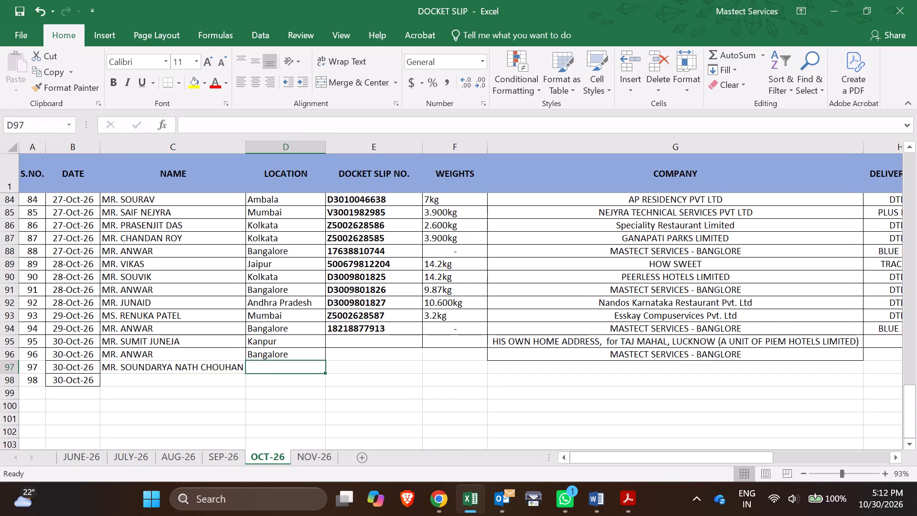
key(ctrl+s)
key(alt+Tab)
click(732, 286)
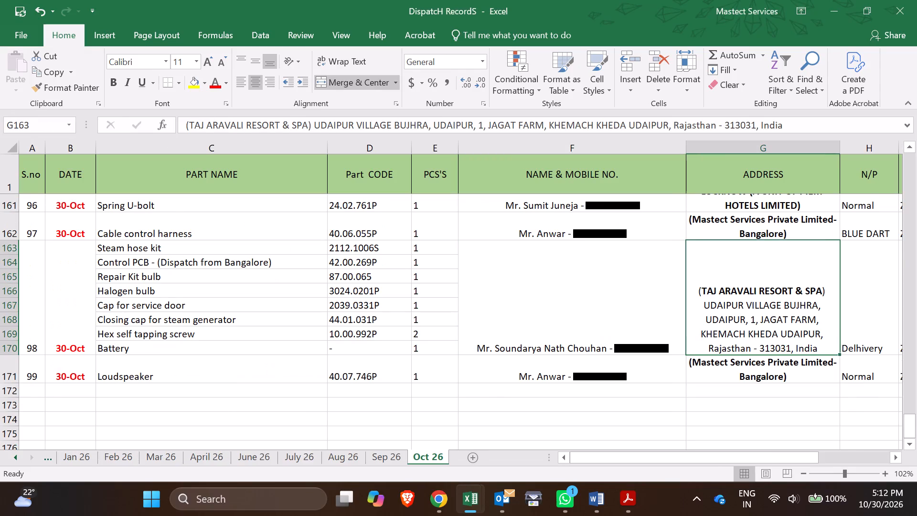
key(alt+Tab)
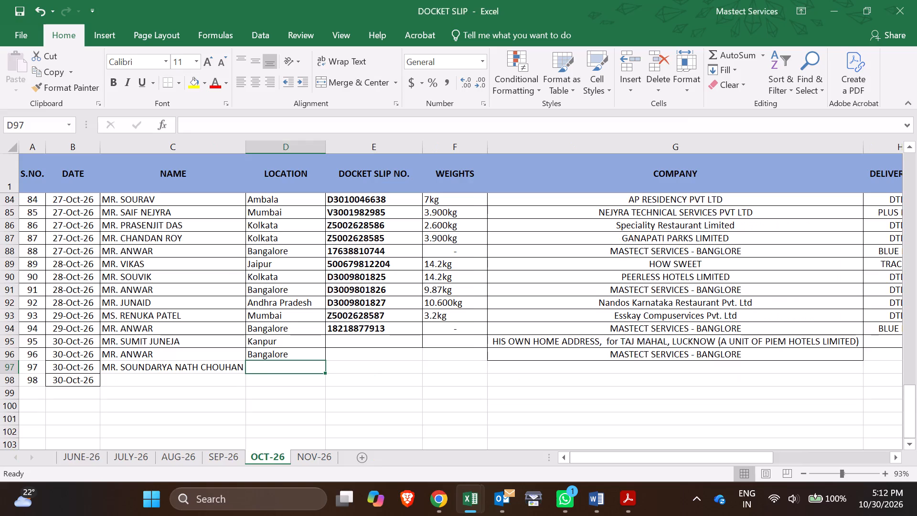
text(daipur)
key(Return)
Copy TAJ ARAVALI RESORT & SPA from dispatch 98's address into docket entry 97's Company cell and save the workbook.
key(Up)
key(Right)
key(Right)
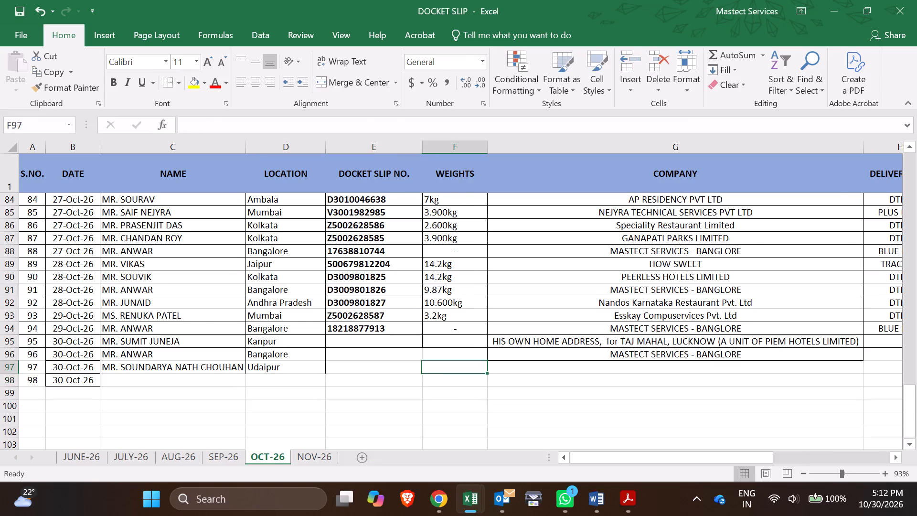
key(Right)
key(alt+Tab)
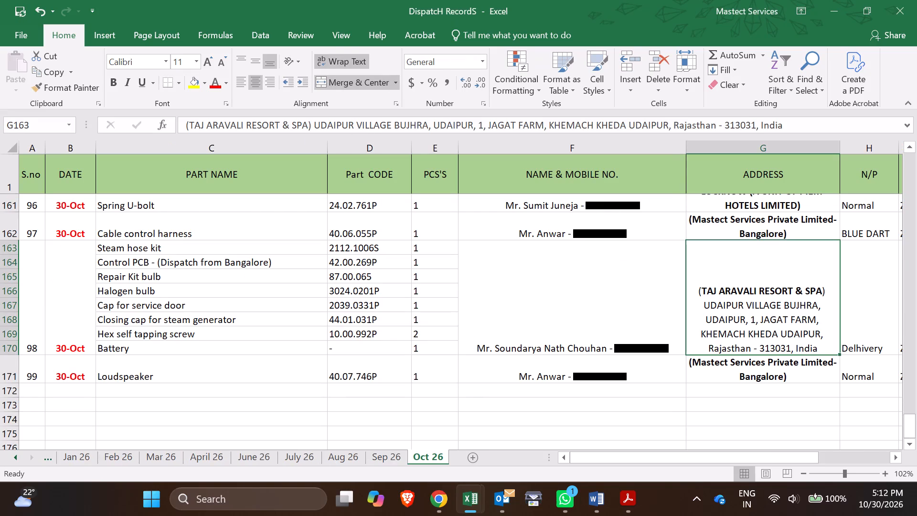
click(192, 128)
key(shift+Right)
key(shift+Right)
key(shift+Right)
key(shift+Right)
key(shift+Right)
key(shift+Right)
key(shift+Right)
key(shift+Right)
key(shift+Right)
key(shift+Right)
key(shift+Right)
key(shift+Right)
key(shift+Right)
key(shift+Right)
key(shift+Right)
key(shift+Right)
key(shift+Right)
key(shift+Right)
key(shift+Right)
key(shift+Right)
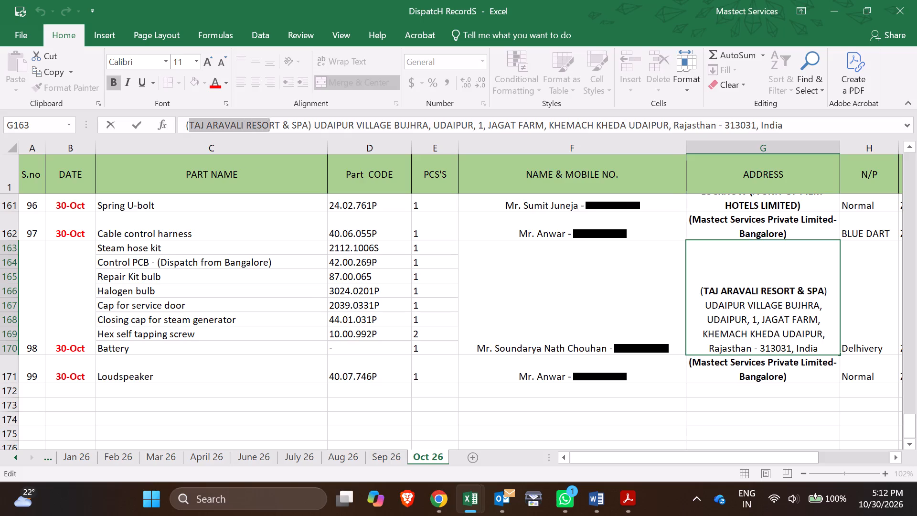
key(shift+Right)
key(ctrl+c)
key(alt+Tab)
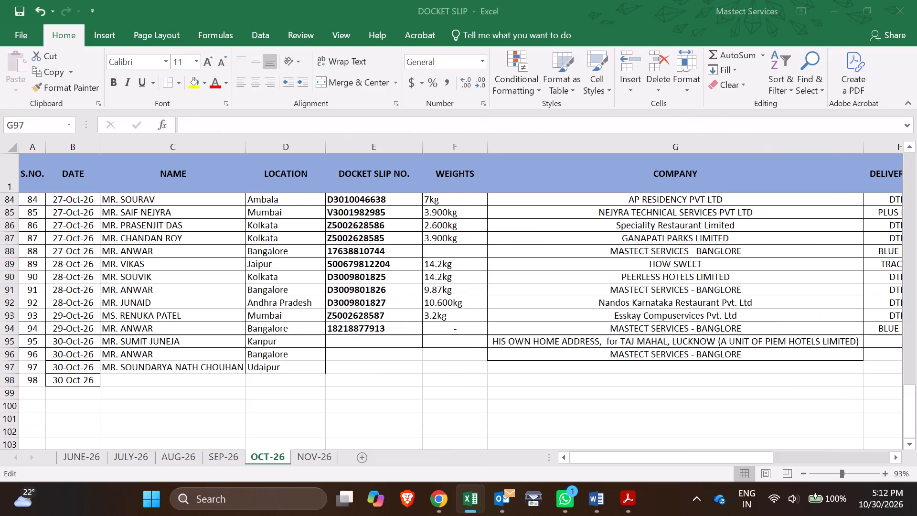
key(ctrl+v)
key(ctrl+s)
key(Return)
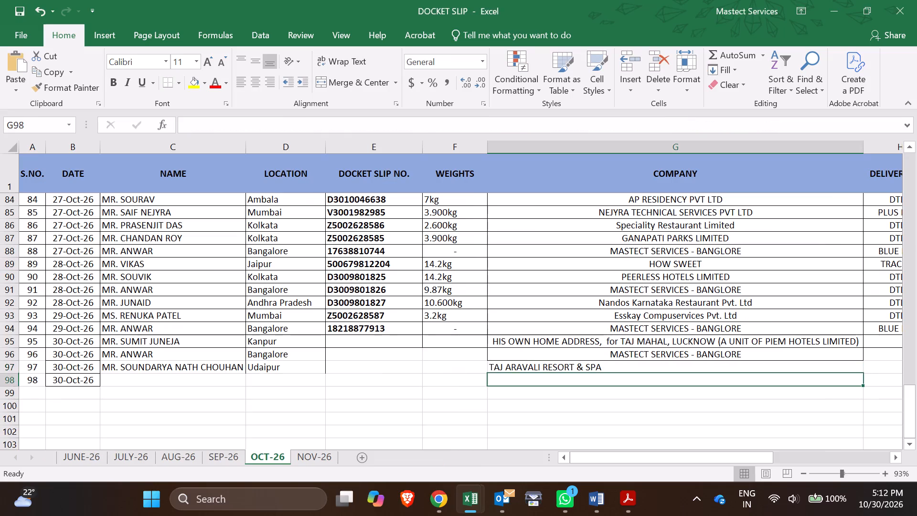
Centre the company name horizontally in docket entry 97's Company cell.
key(Up)
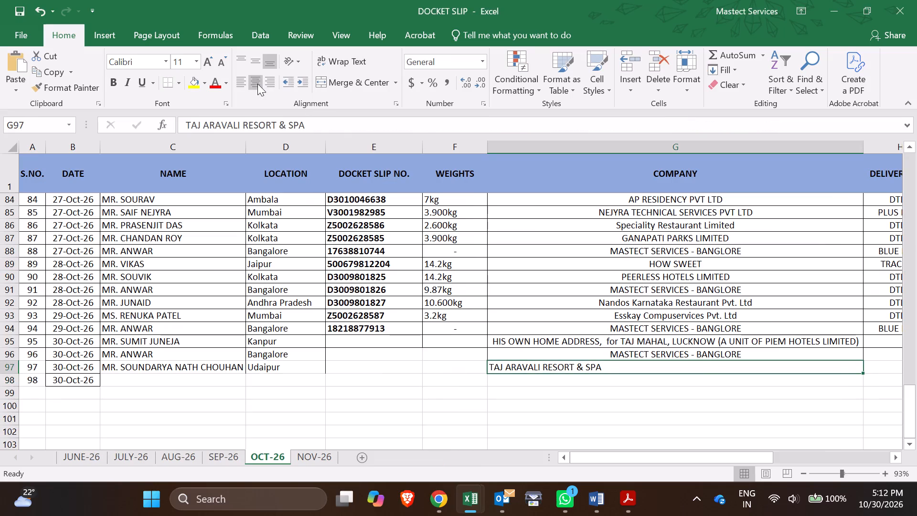
click(257, 84)
Fill docket entry 97's Status cell from the row above.
key(Right)
key(Right)
key(Right)
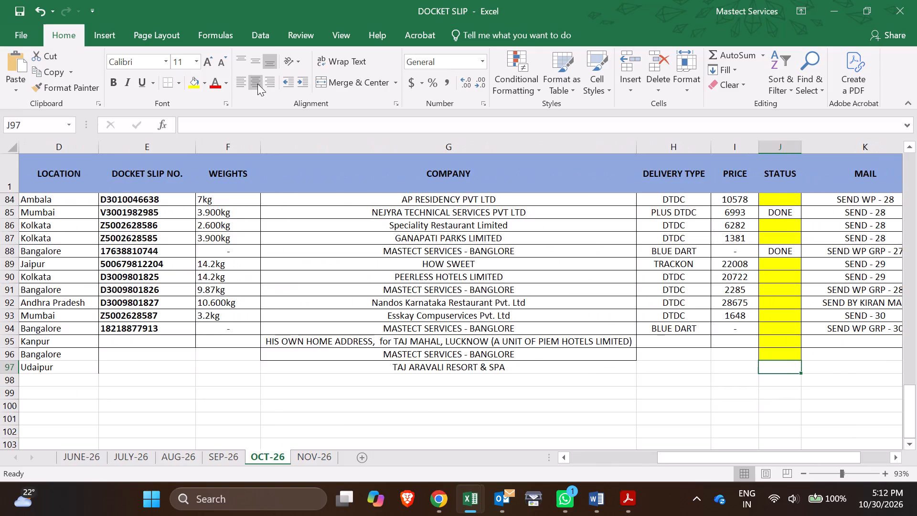
key(ctrl+d)
key(Return)
Enter MR. ANWAR, the recipient of dispatch 99 in the DispatcH RecordS workbook, as docket entry 98's Name.
key(Left)
key(Left)
key(Left)
key(Left)
key(Left)
key(Left)
key(Left)
key(Left)
key(Left)
key(Left)
key(Left)
key(Left)
key(Left)
key(Left)
key(Left)
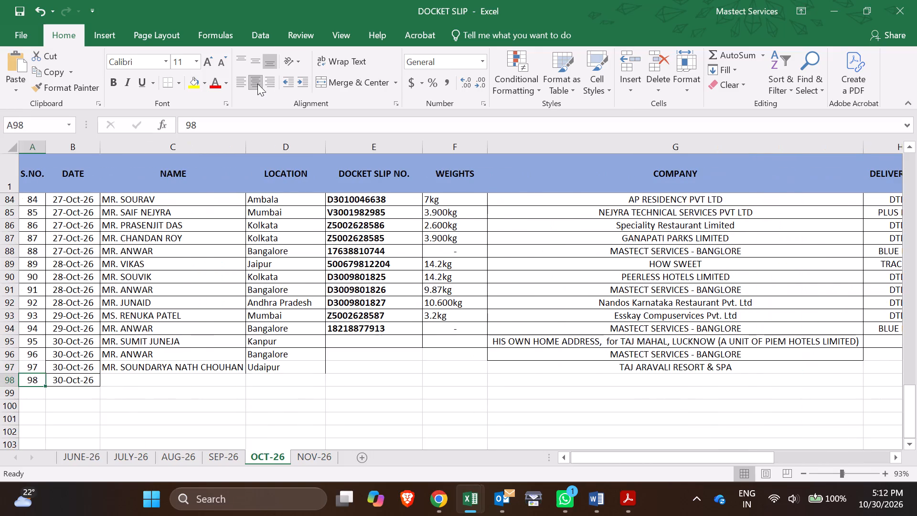
key(Right)
key(Right)
key(alt+Tab)
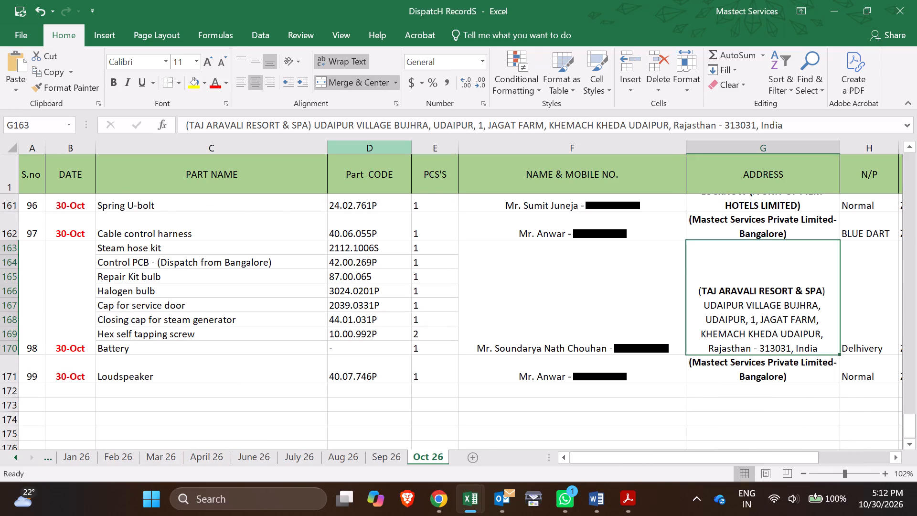
key(alt+Tab)
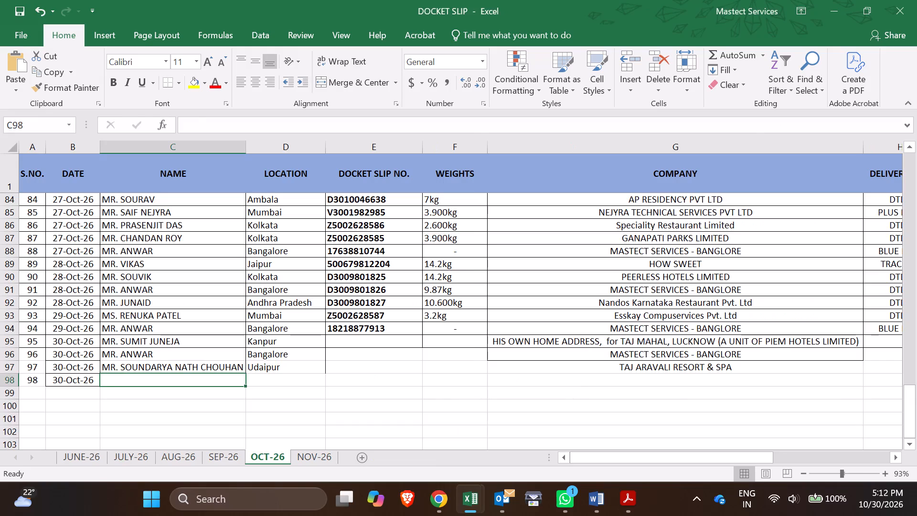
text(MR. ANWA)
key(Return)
Enter Bangalore, from dispatch 99's address, as docket entry 98's Location.
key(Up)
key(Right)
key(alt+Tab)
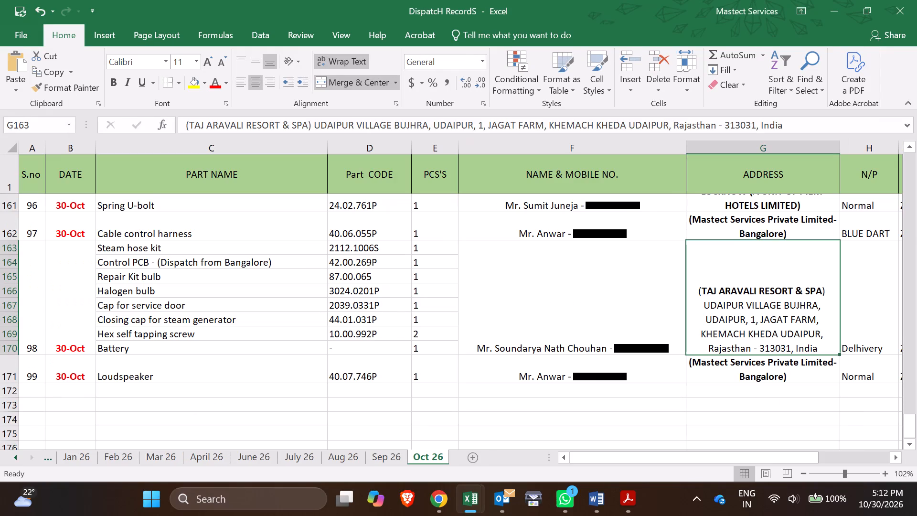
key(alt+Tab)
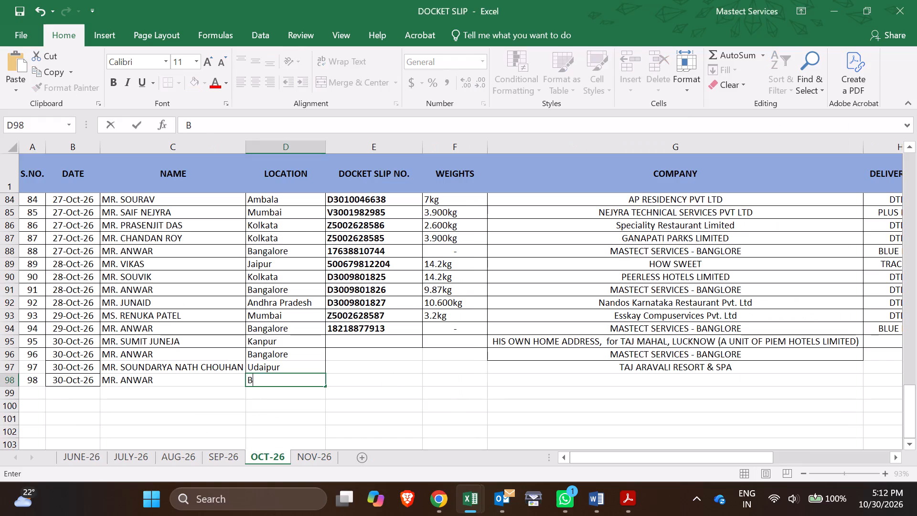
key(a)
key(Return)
Copy MASTECT SERVICES - BANGLORE from docket entry 94's Company cell into docket entry 98's Company cell and save the workbook.
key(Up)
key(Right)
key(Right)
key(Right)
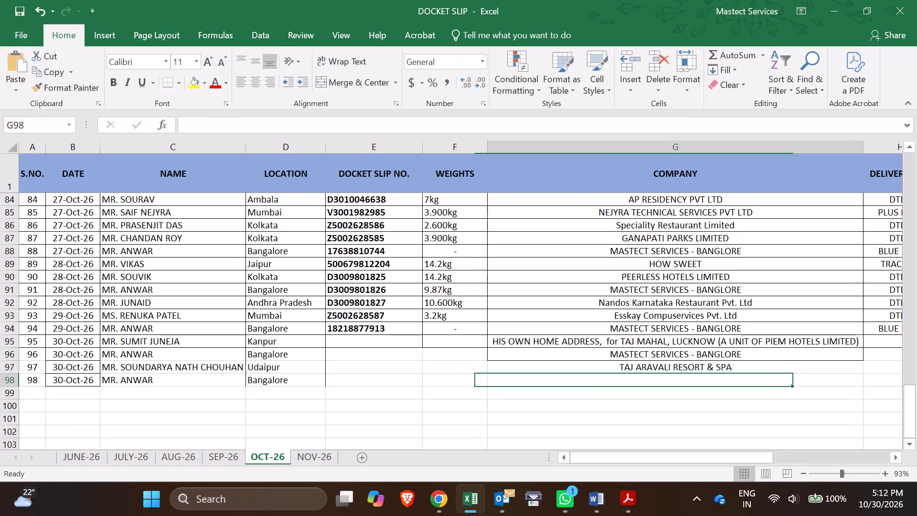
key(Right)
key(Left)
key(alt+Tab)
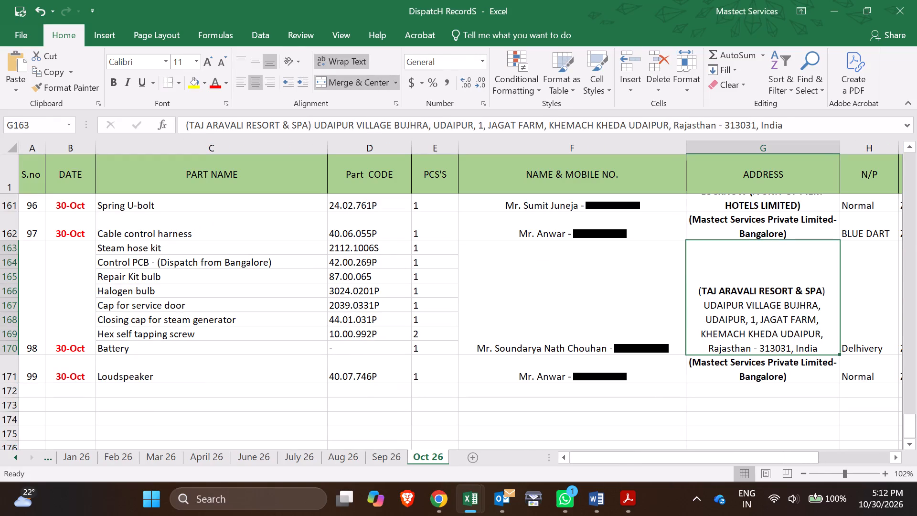
click(707, 376)
key(alt+Tab)
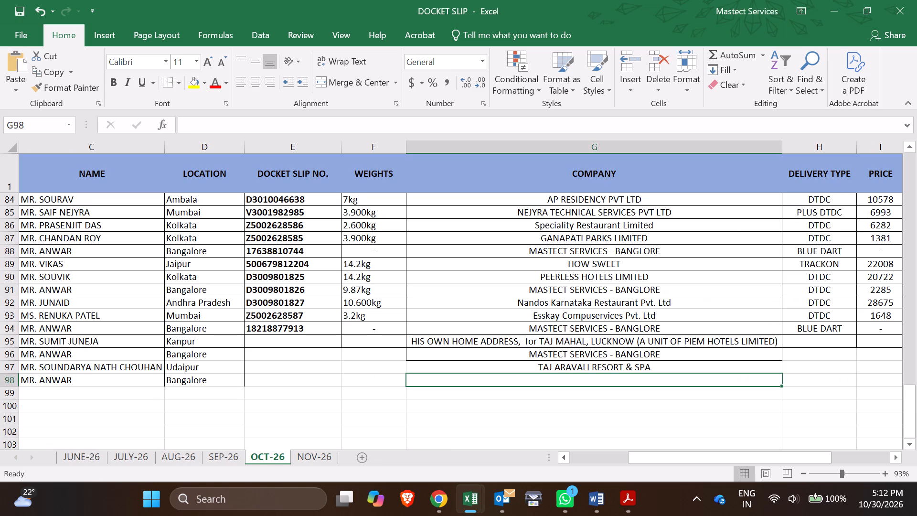
key(Up)
key(Up)
key(Up)
key(Up)
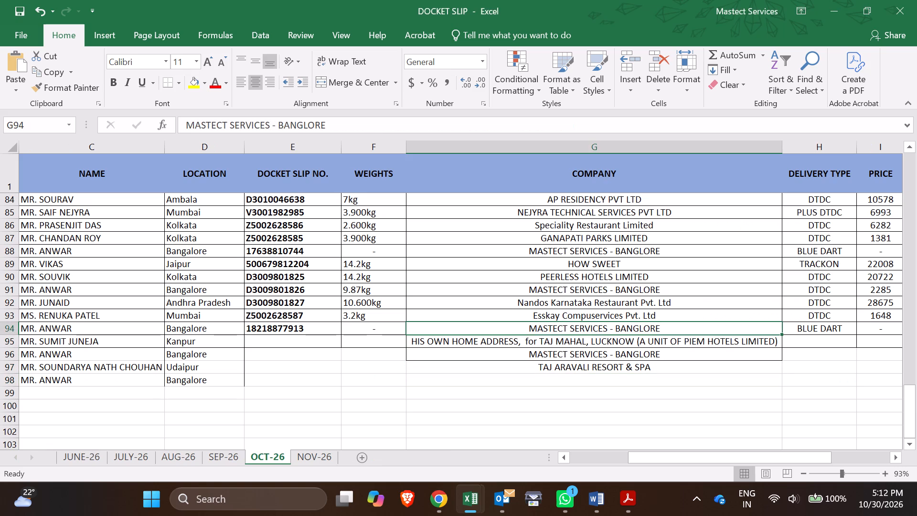
key(ctrl+c)
key(Down)
key(Down)
key(Down)
key(Down)
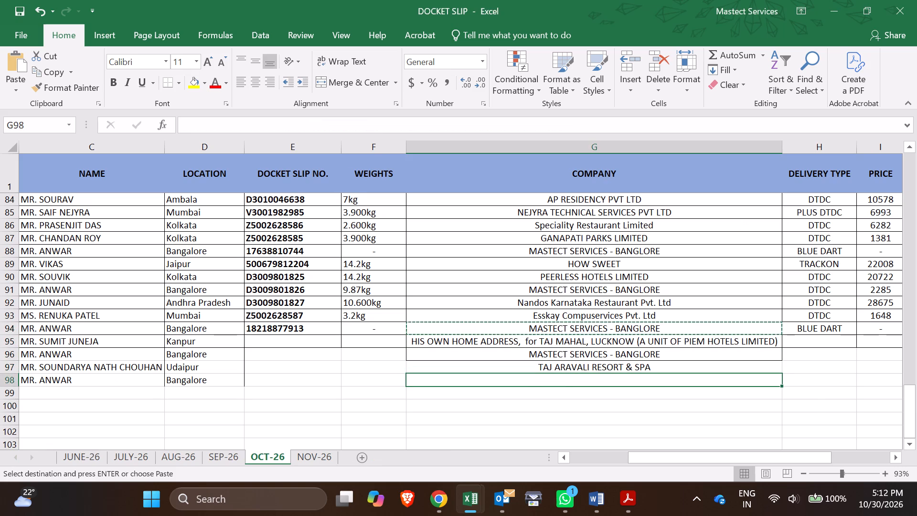
key(ctrl+v)
key(ctrl+s)
key(ctrl+Return)
Fill docket entry 98's Status cell from the row above and save the workbook.
key(Right)
key(Right)
key(Right)
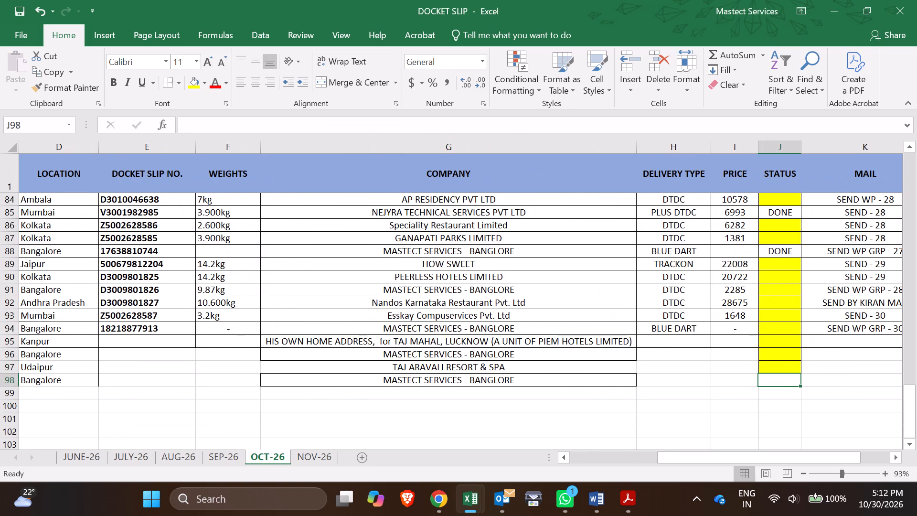
key(ctrl+d)
key(Return)
key(ctrl+s)
Apply all borders to docket entries 94 to 98, from the S.NO. column through the MAIL column.
key(Left)
key(Left)
key(Left)
key(Left)
key(Left)
key(Left)
key(Left)
key(Left)
key(Left)
key(Left)
key(Left)
key(Left)
key(Left)
key(Left)
key(Left)
key(Left)
key(Left)
key(Left)
key(Left)
key(Left)
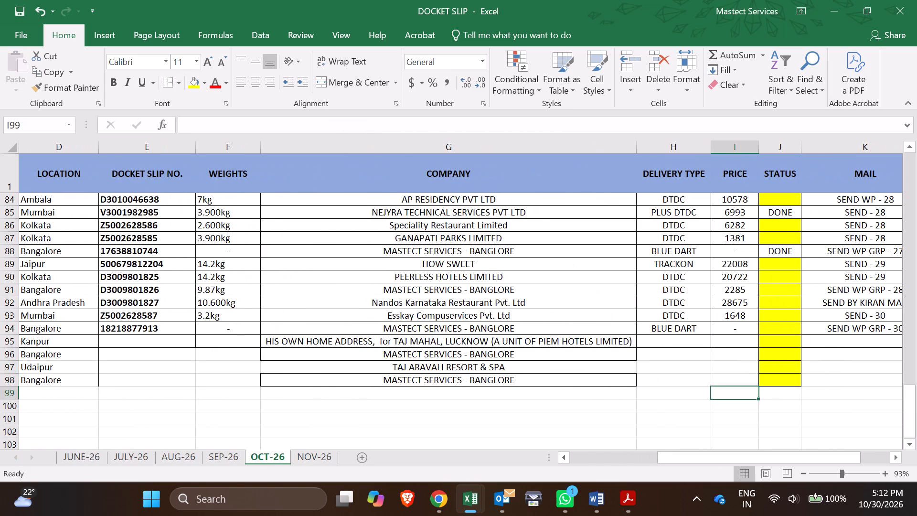
key(Up)
key(Up)
key(Up)
key(Up)
key(Up)
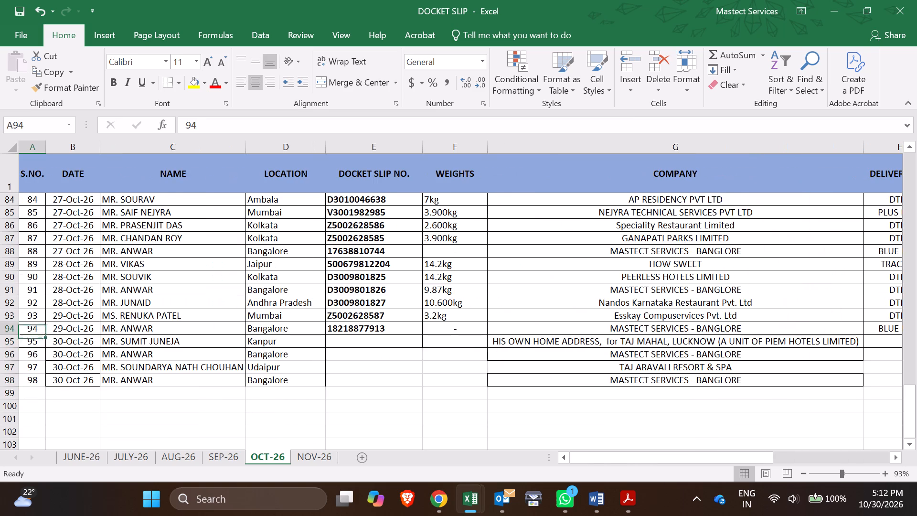
key(shift+Down)
key(shift+Down)
key(shift+Down)
key(shift+Down)
key(shift+Right)
key(shift+Right)
key(shift+Right)
key(shift+Right)
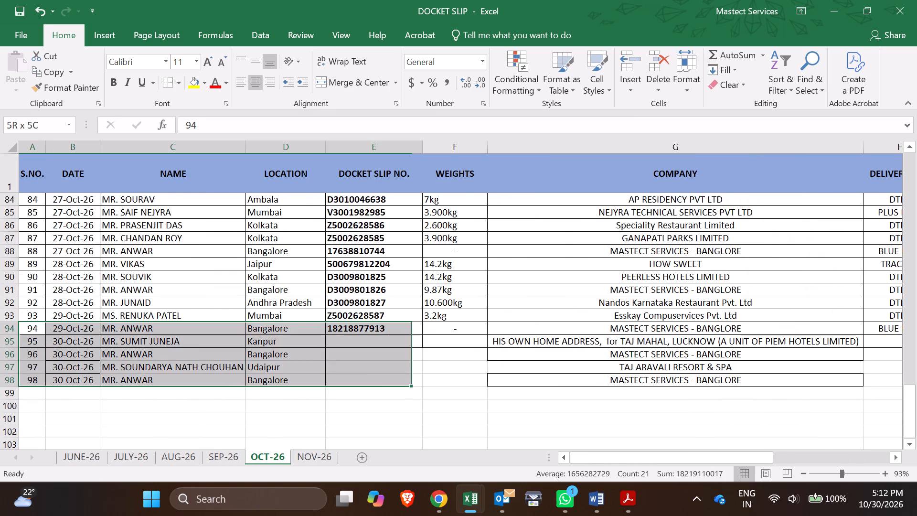
key(shift+Right)
key(shift+Right)
key(shift+Right)
key(shift+Right)
key(shift+Right)
key(shift+Right)
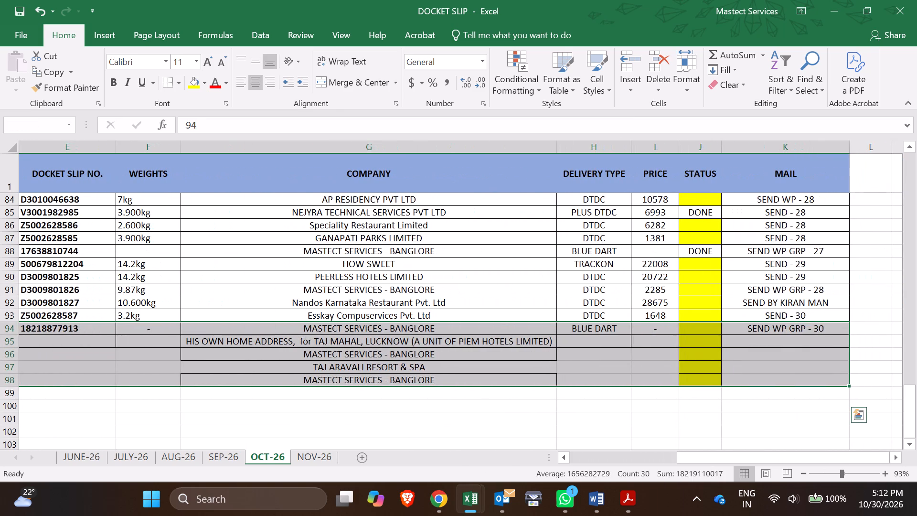
click(181, 86)
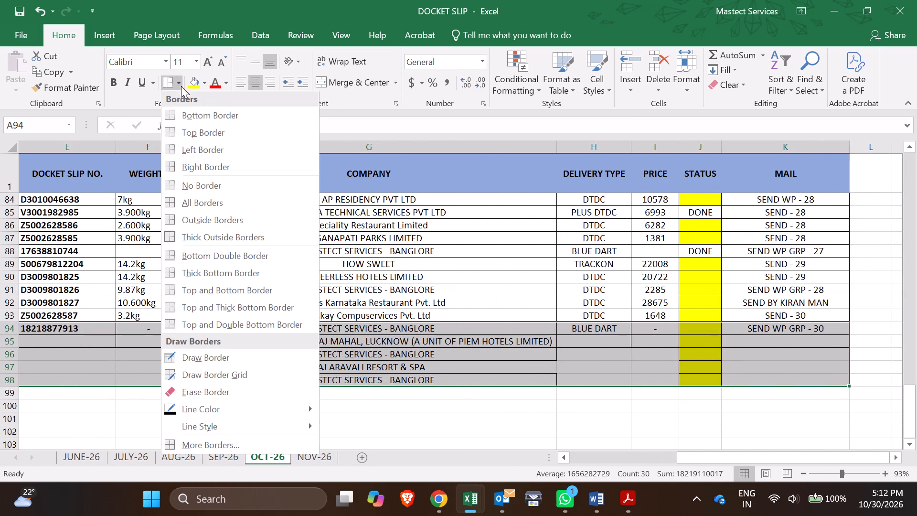
click(198, 200)
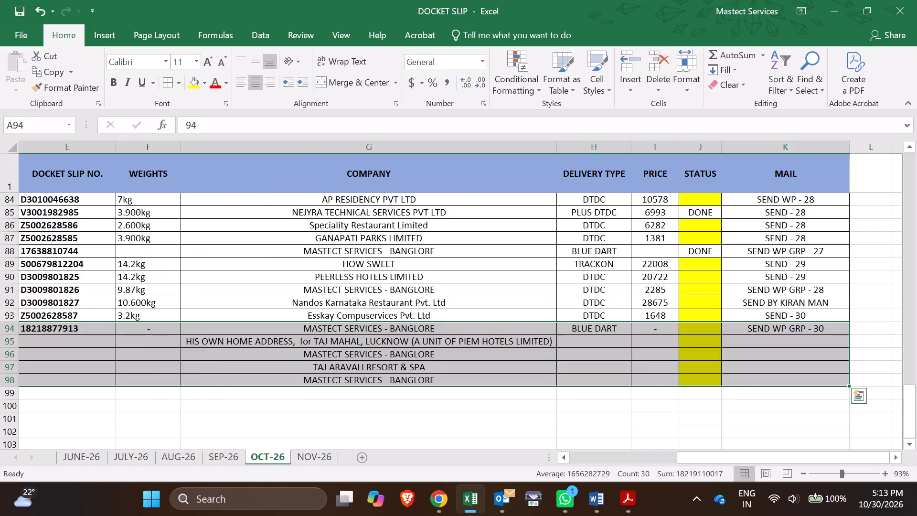
Look over the new docket entries and save the DOCKET SLIP workbook.
click(258, 368)
scroll(258, 368, right, 6)
click(160, 340)
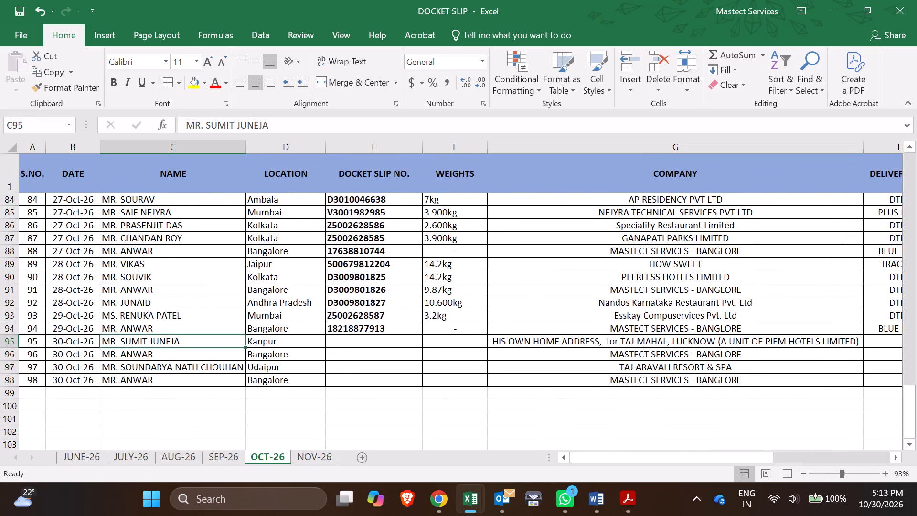
key(ctrl+s)
key(ctrl+s)
Switch to the DispatcH RecordS workbook and go to the Repair Kit bulb row of dispatch 98.
key(alt+Tab)
click(282, 279)
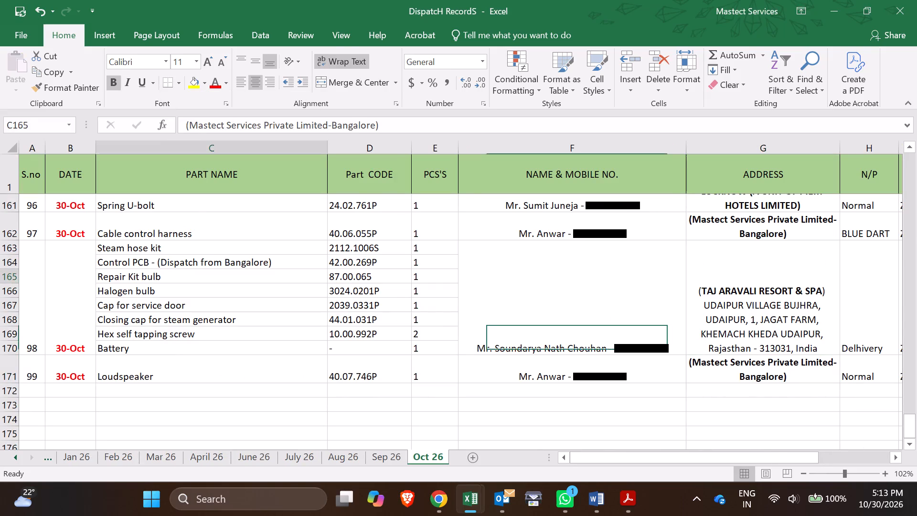
scroll(282, 279, right, 4)
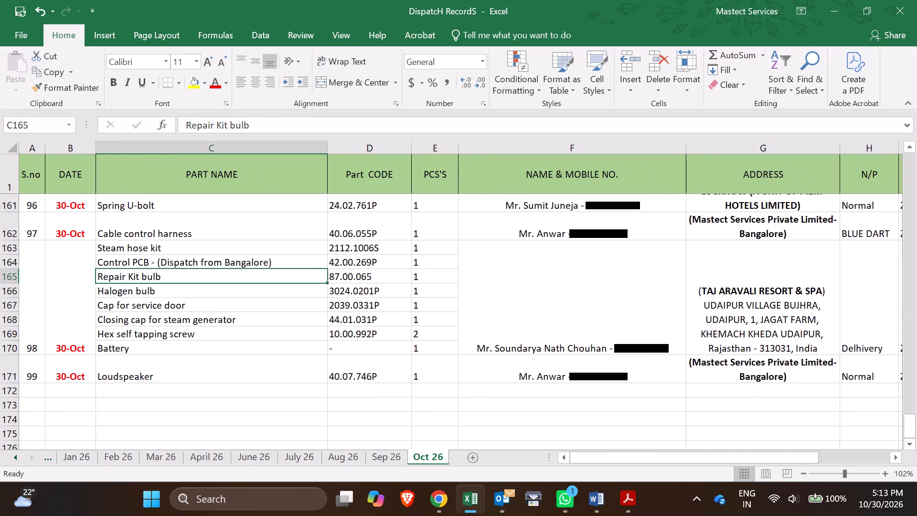